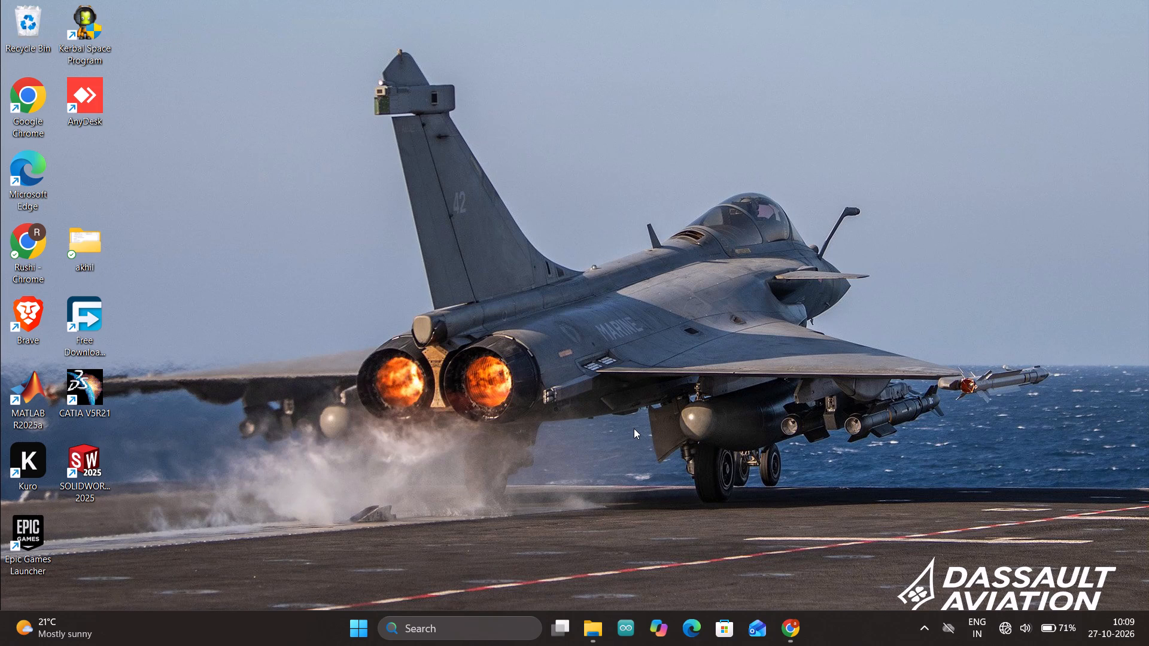
Open the CFRP_Ply_Orientation_Study_8_Ply_Configurations presentation from the Downloads folder and enable editing.
click(583, 618)
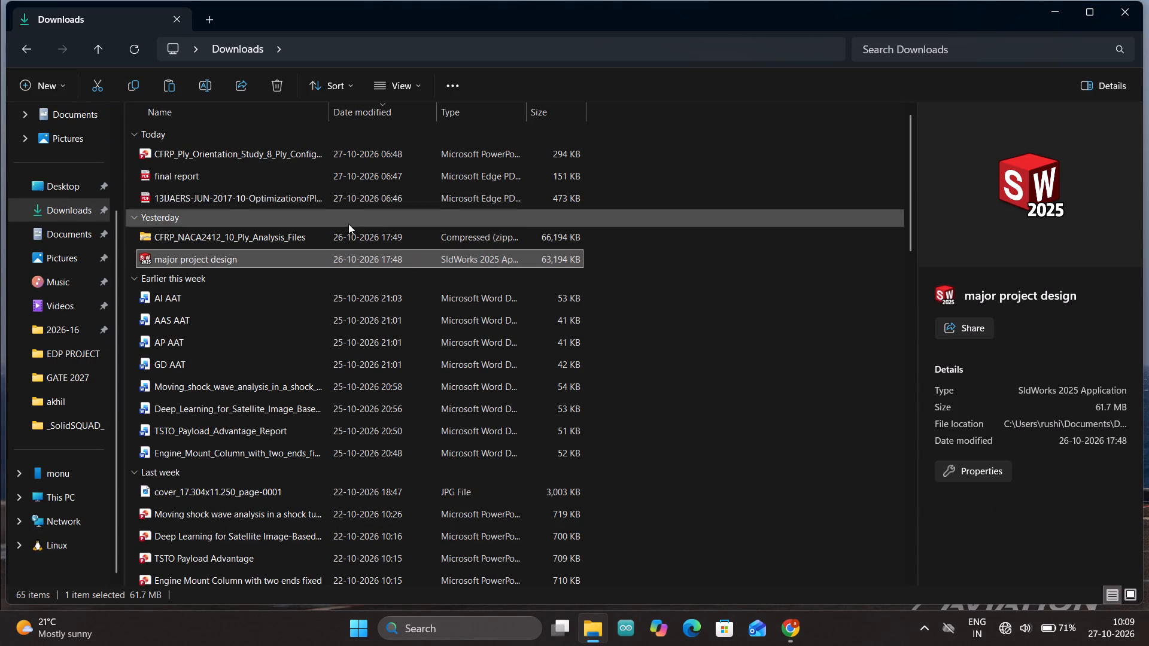
double_click(265, 157)
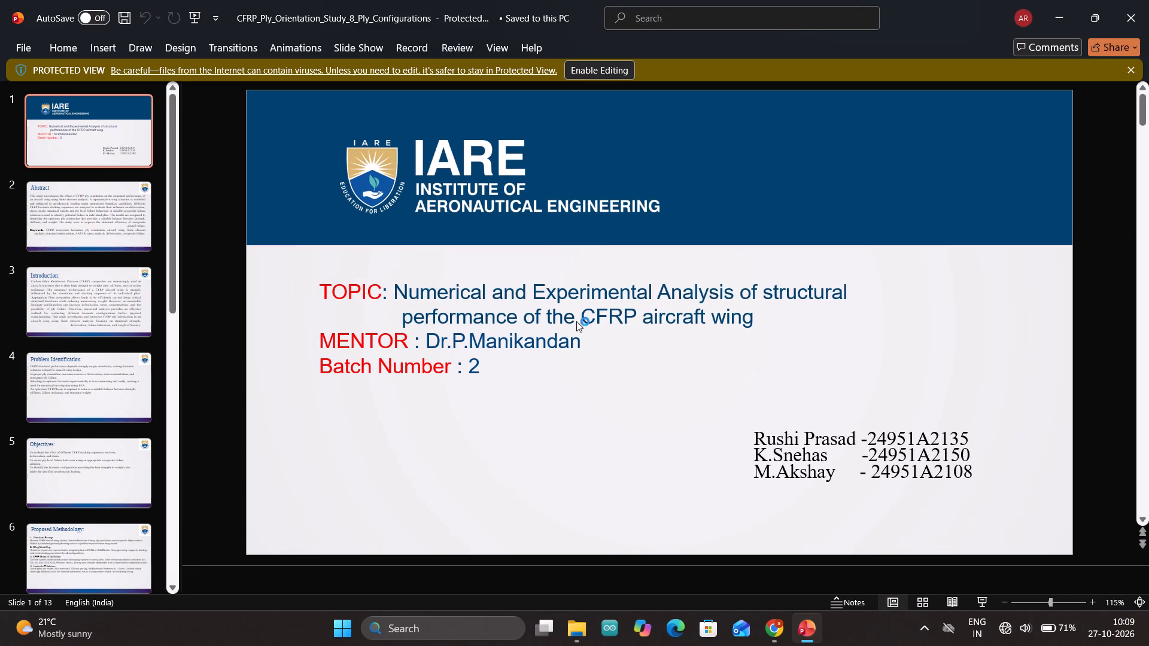
click(591, 72)
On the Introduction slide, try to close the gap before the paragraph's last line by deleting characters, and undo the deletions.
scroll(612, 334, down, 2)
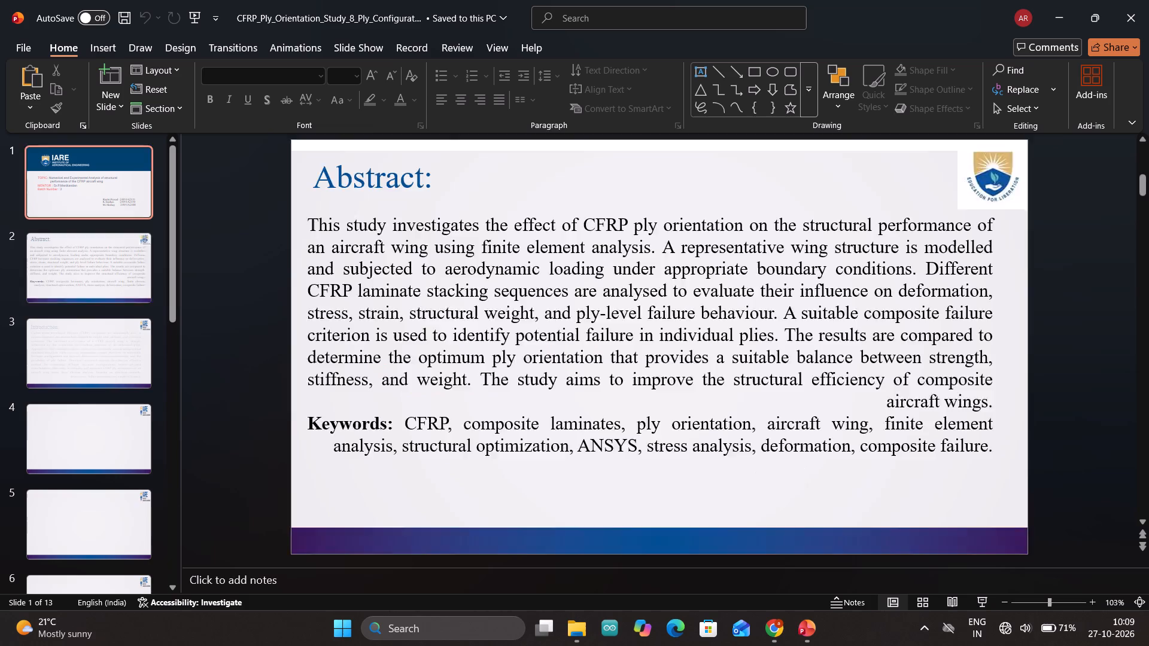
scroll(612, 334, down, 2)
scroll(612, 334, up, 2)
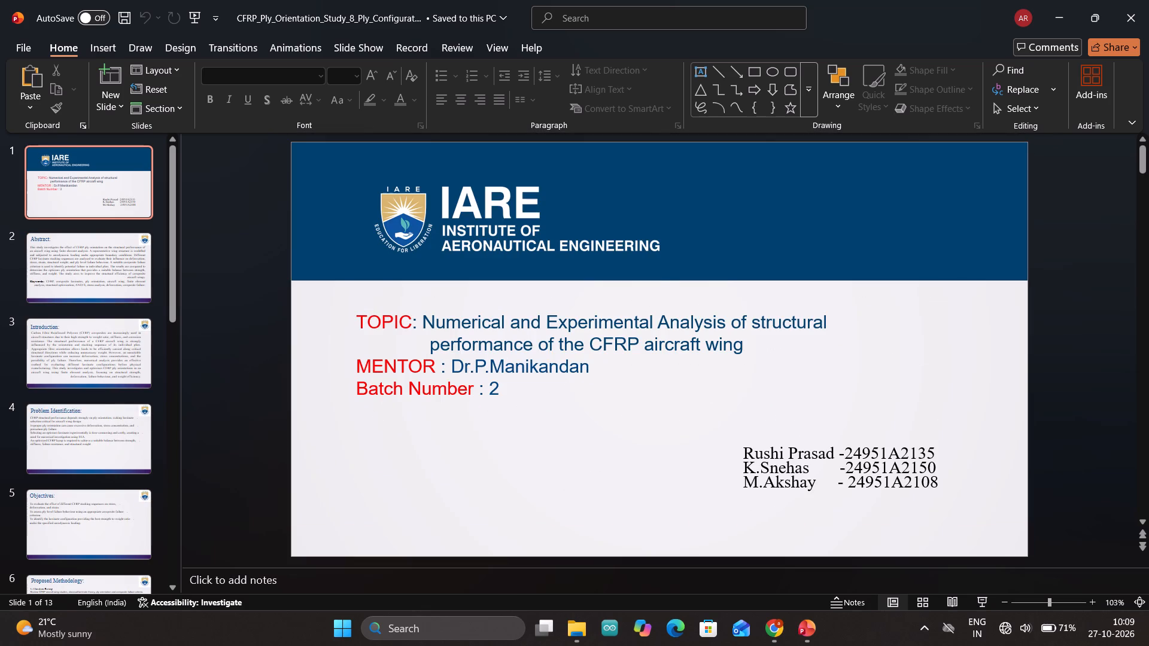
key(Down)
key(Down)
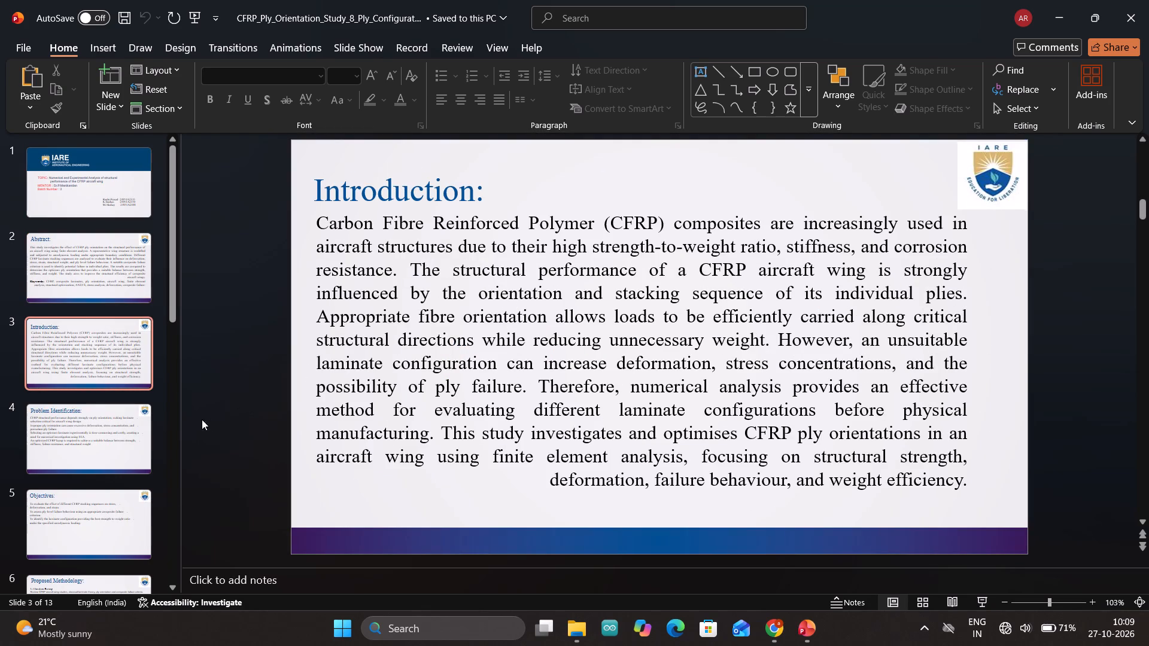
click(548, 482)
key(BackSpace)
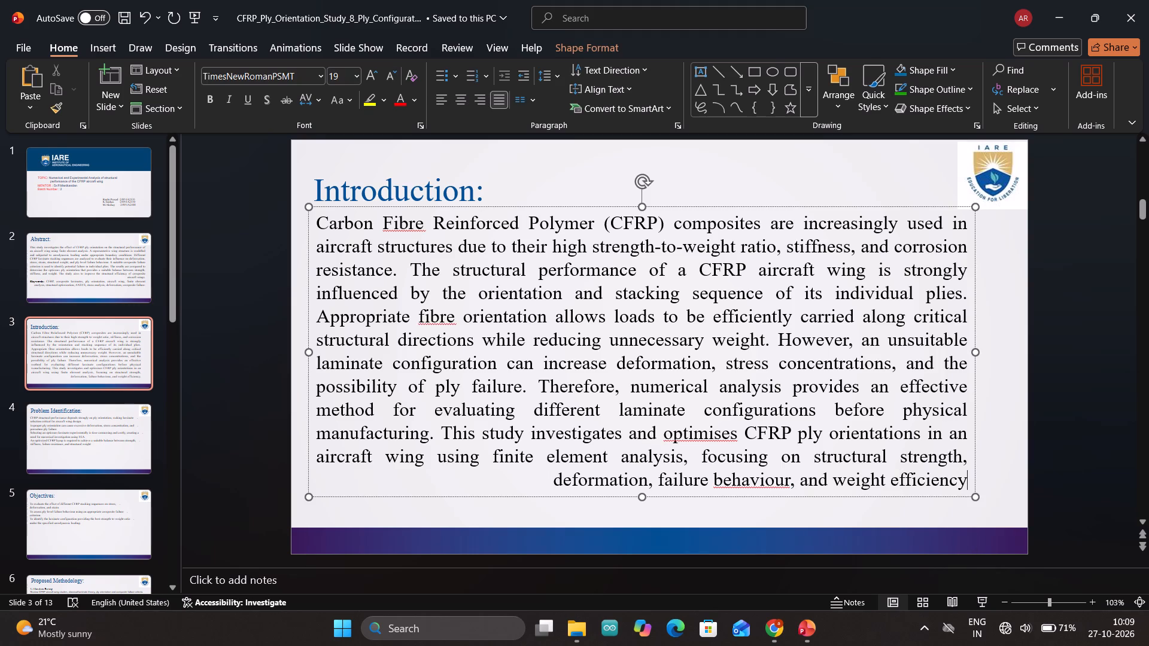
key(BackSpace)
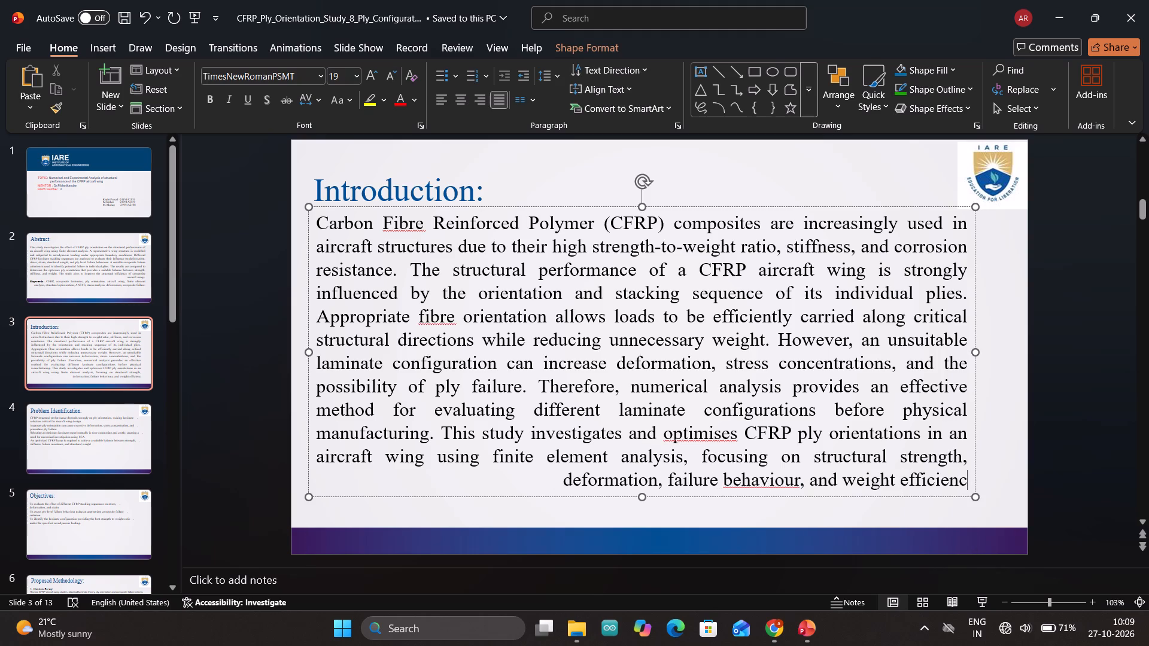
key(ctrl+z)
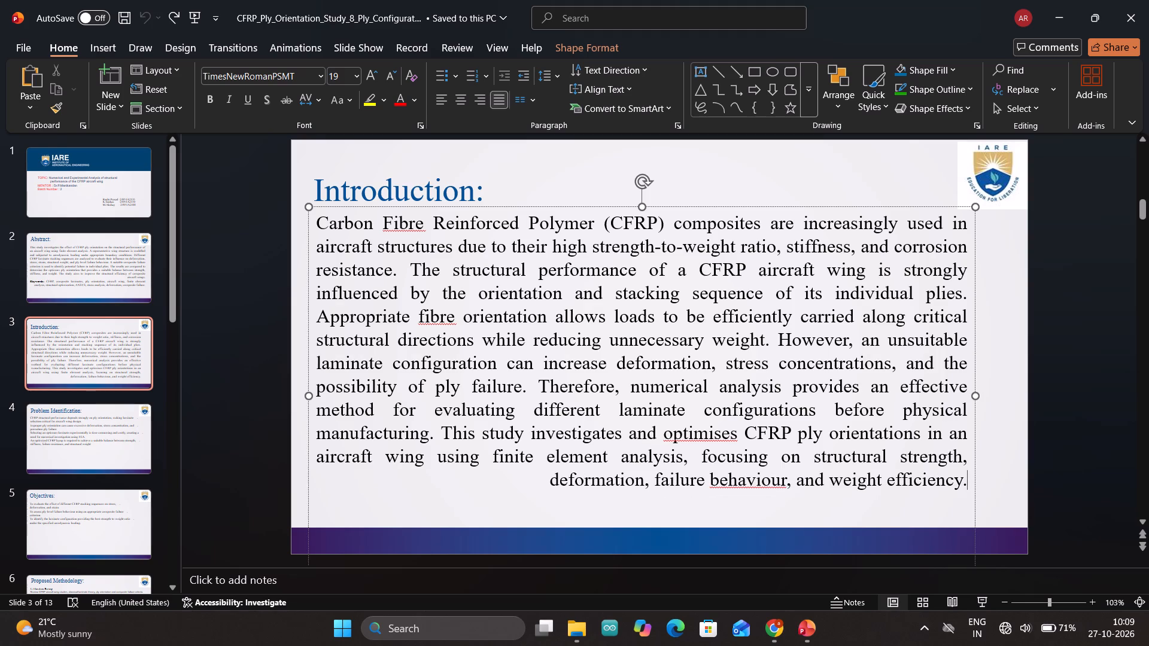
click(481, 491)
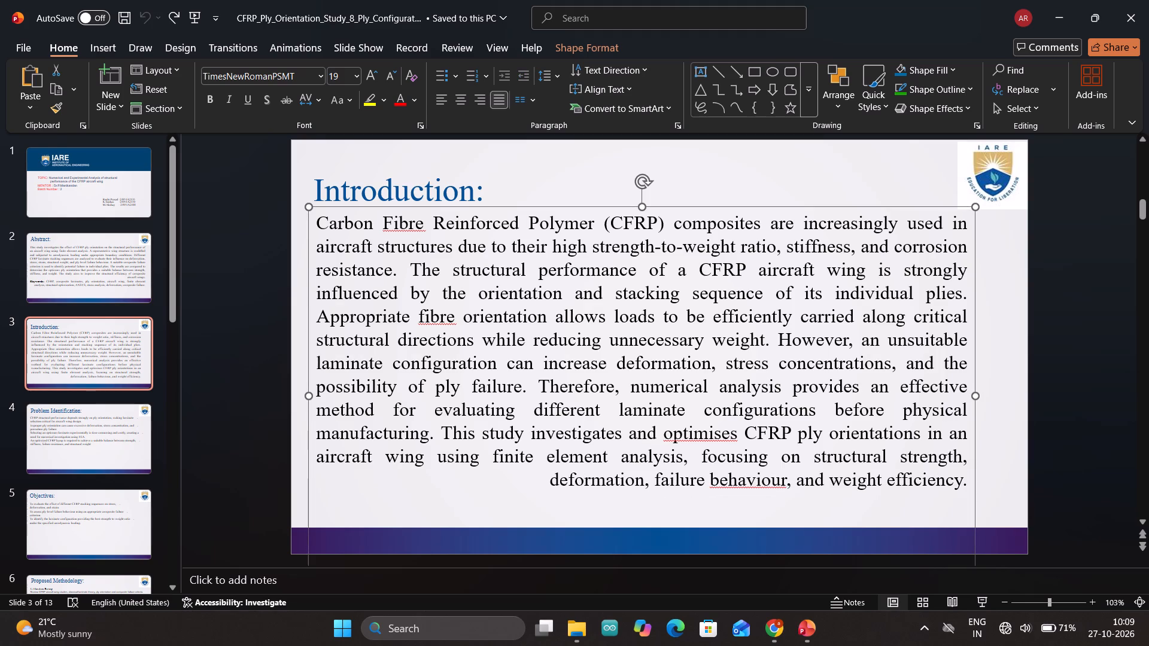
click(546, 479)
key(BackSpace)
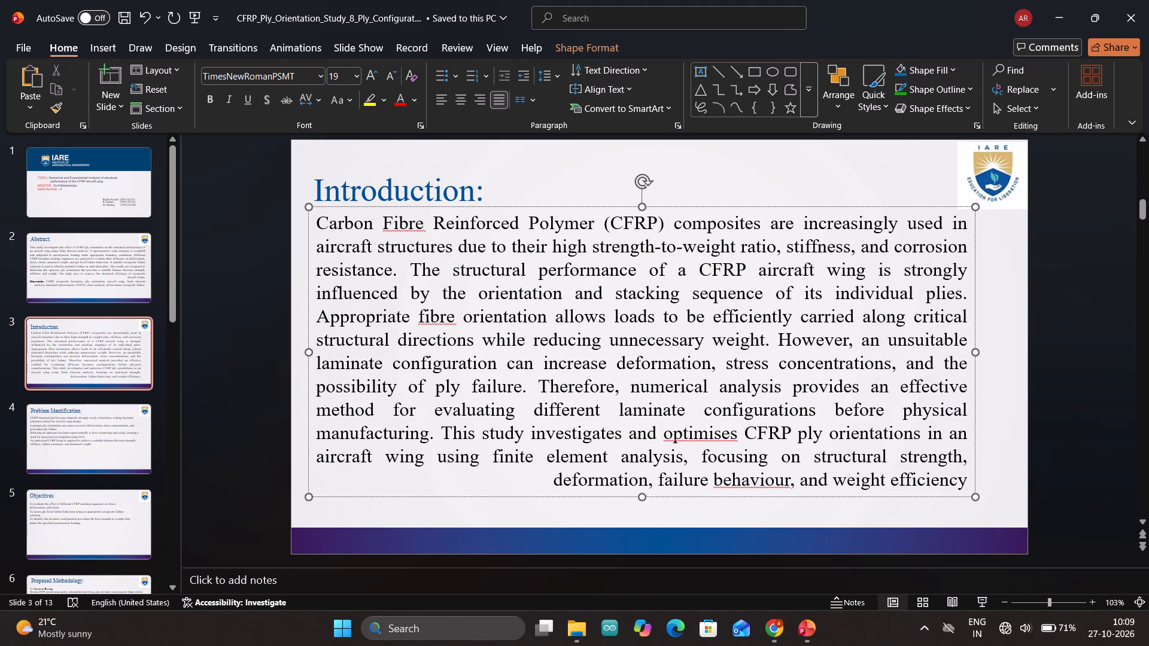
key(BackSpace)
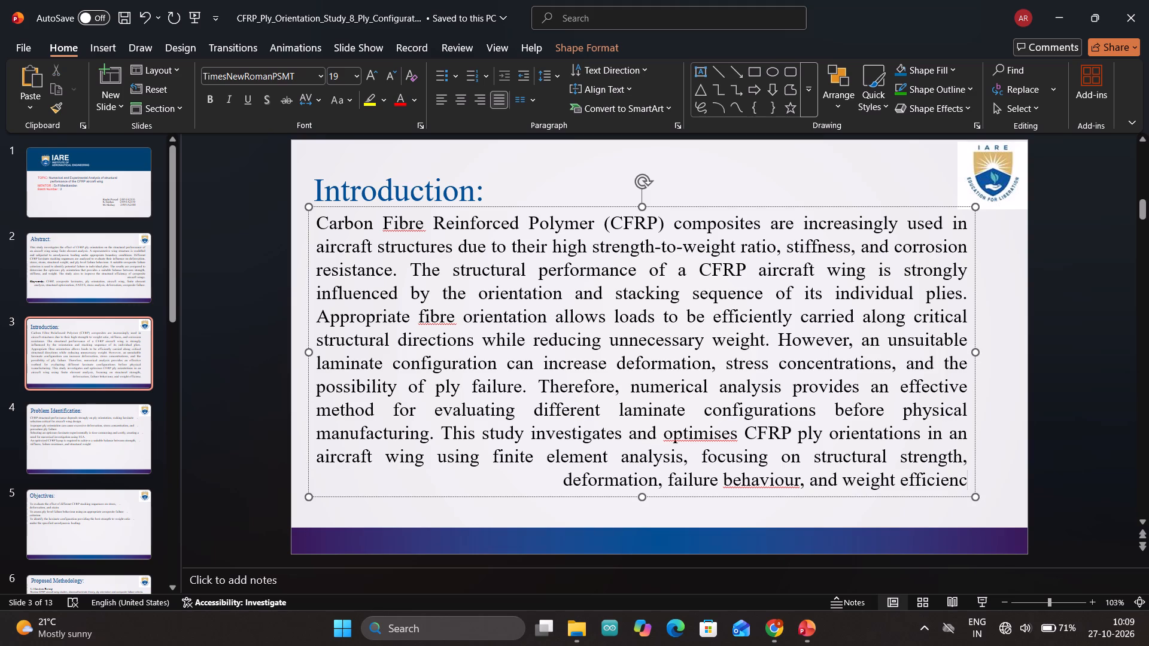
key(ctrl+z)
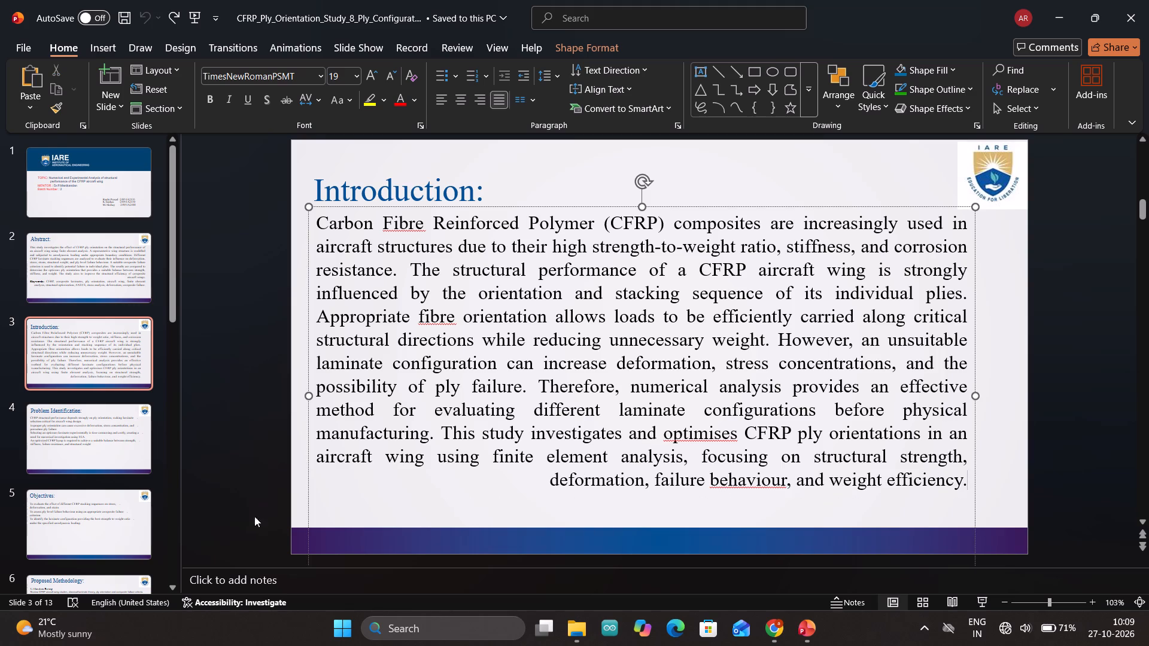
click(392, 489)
Review the Abstract slide and the Problem Identification slide.
click(62, 278)
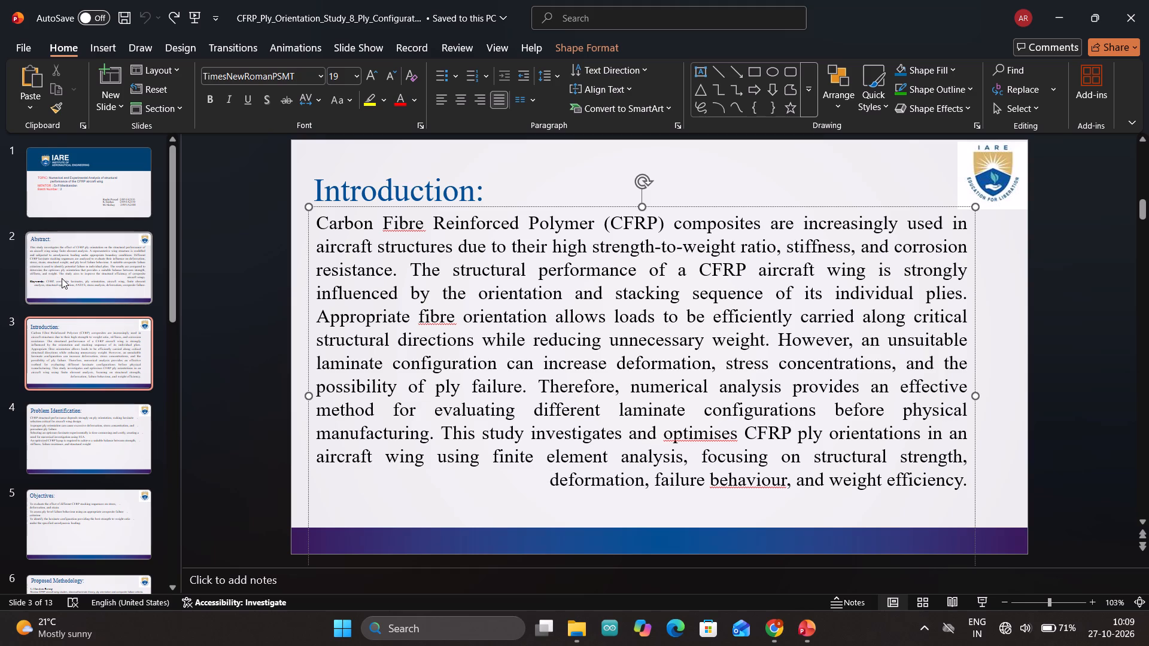
click(65, 414)
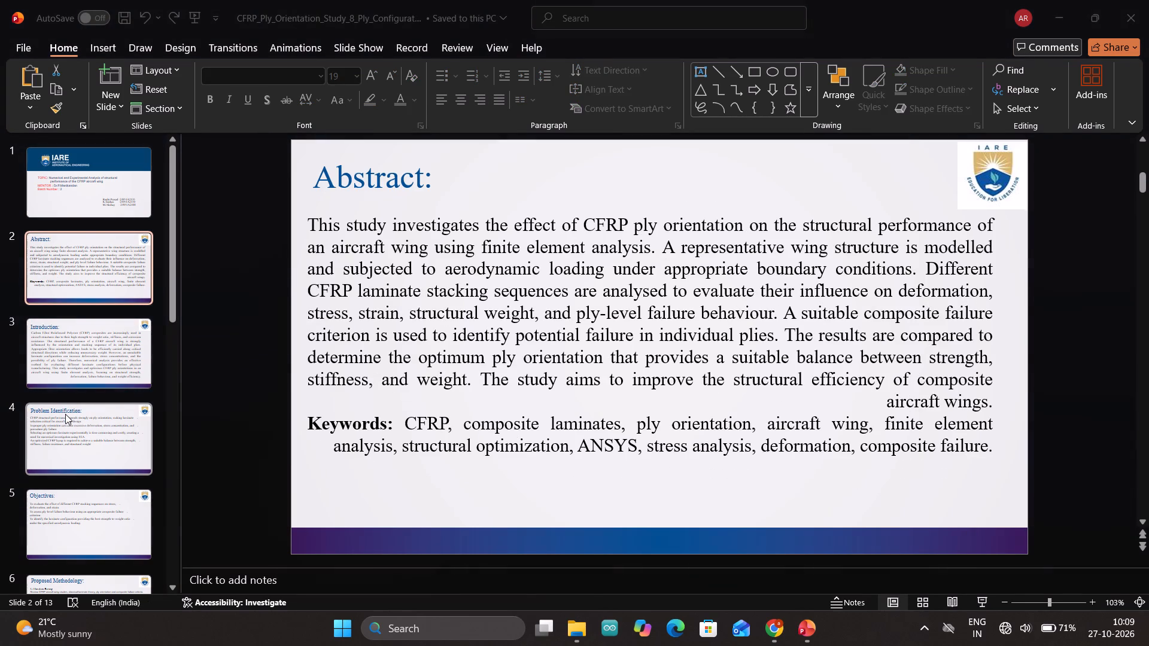
click(65, 414)
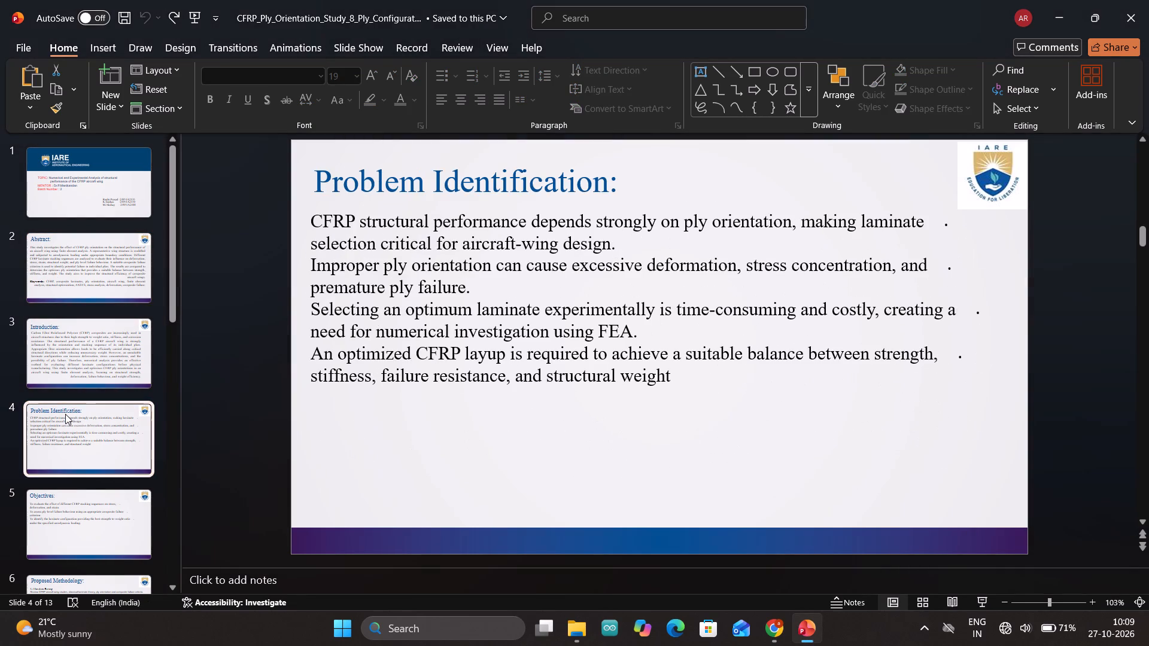
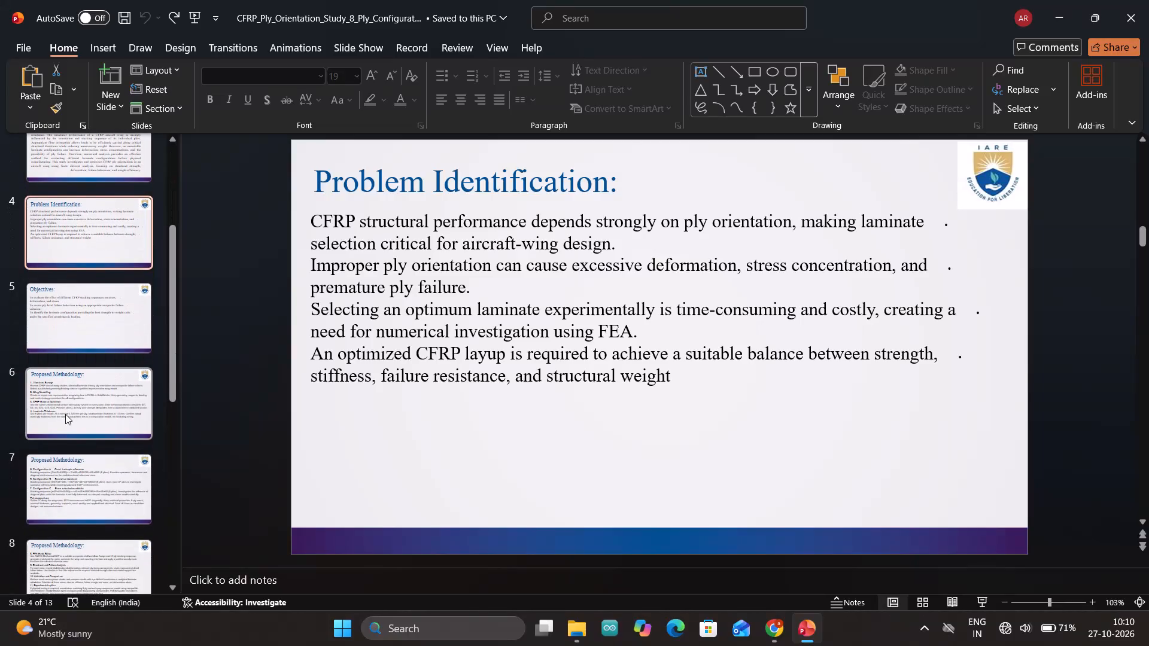
Review the Objectives slide and go on to the first Proposed Methodology slide.
key(Down)
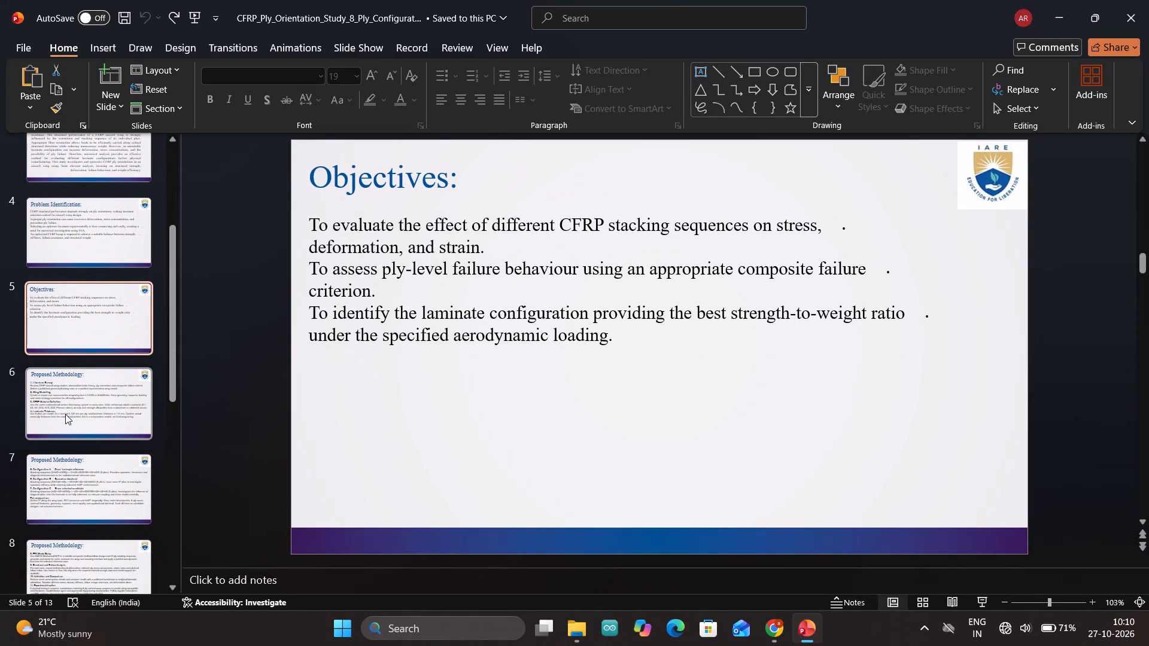
key(Down)
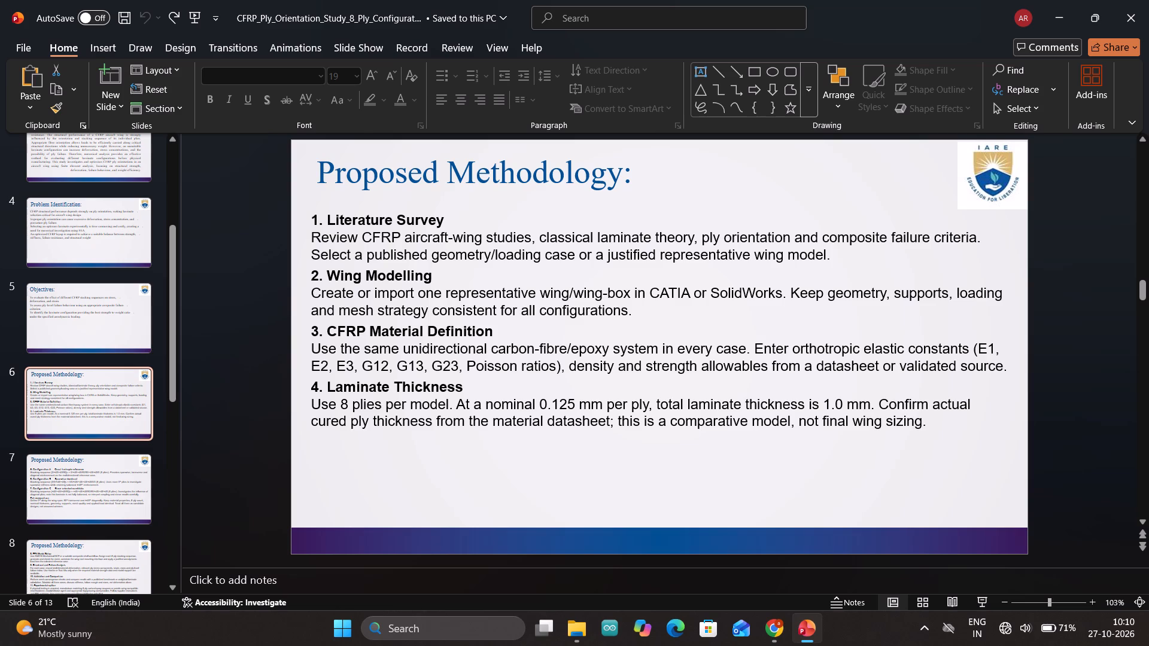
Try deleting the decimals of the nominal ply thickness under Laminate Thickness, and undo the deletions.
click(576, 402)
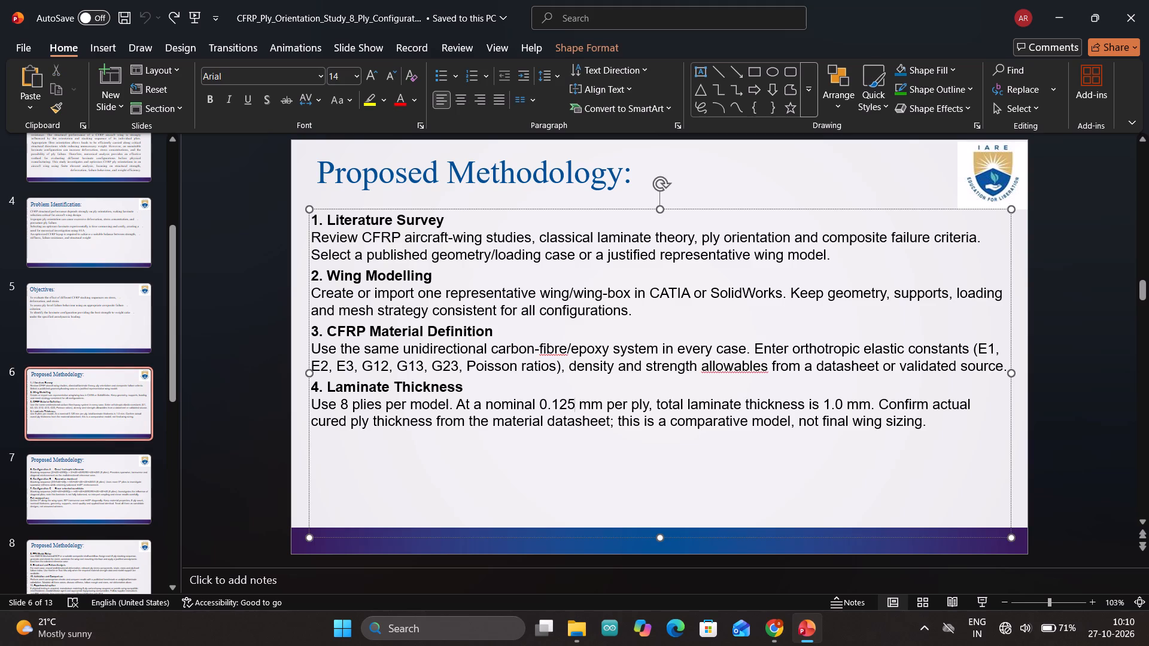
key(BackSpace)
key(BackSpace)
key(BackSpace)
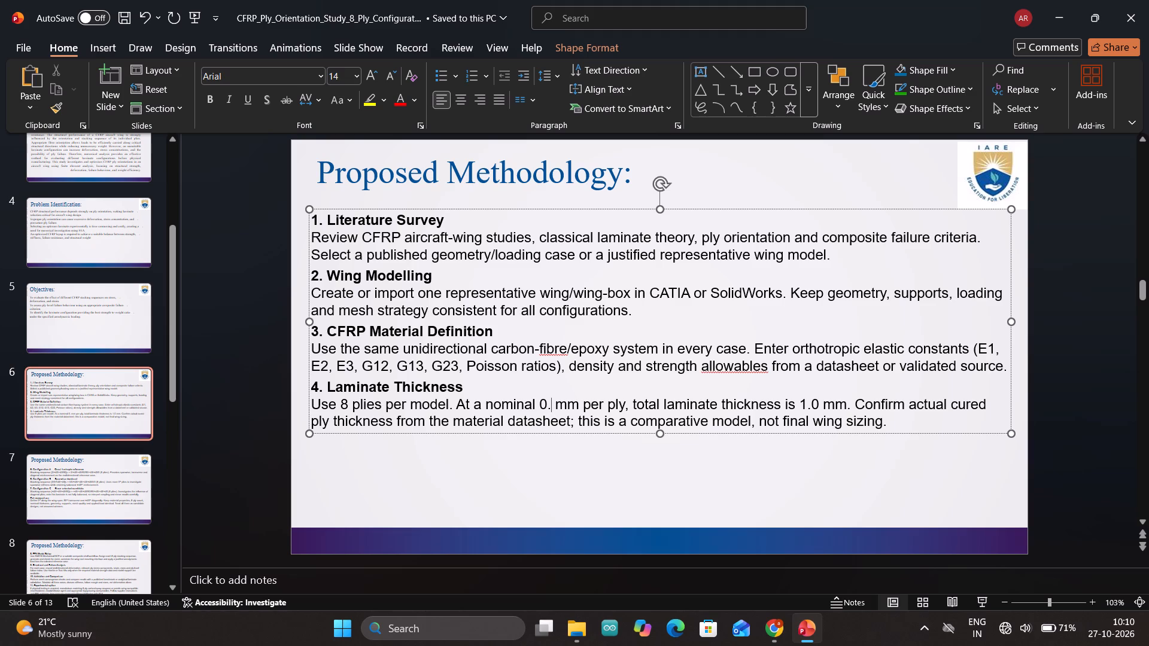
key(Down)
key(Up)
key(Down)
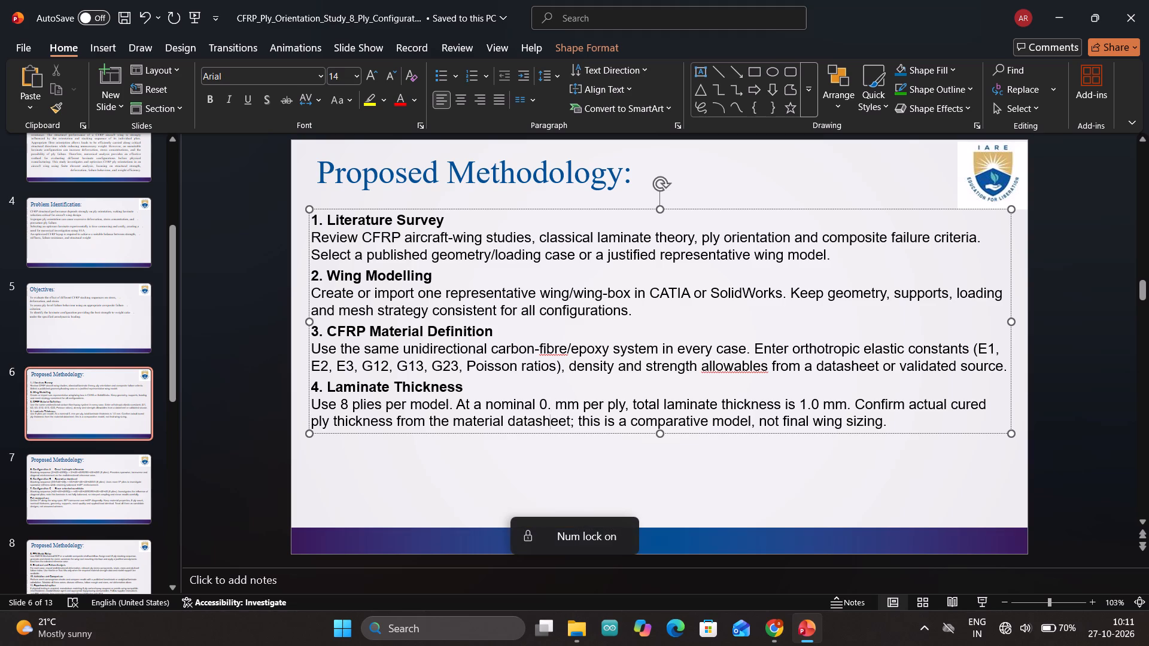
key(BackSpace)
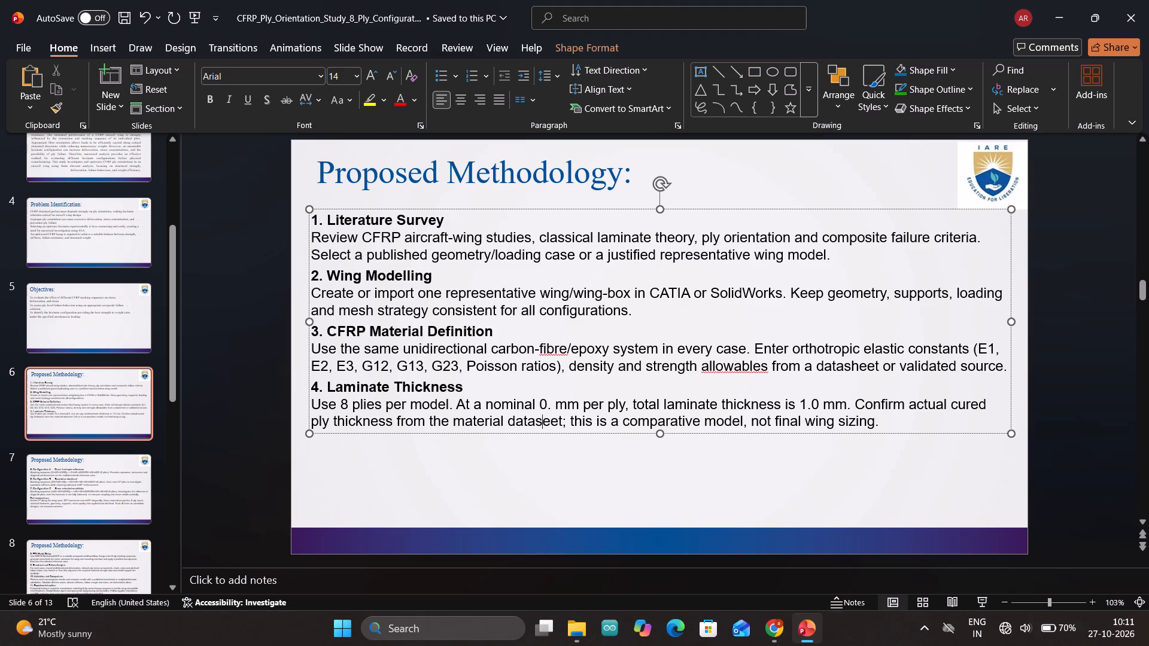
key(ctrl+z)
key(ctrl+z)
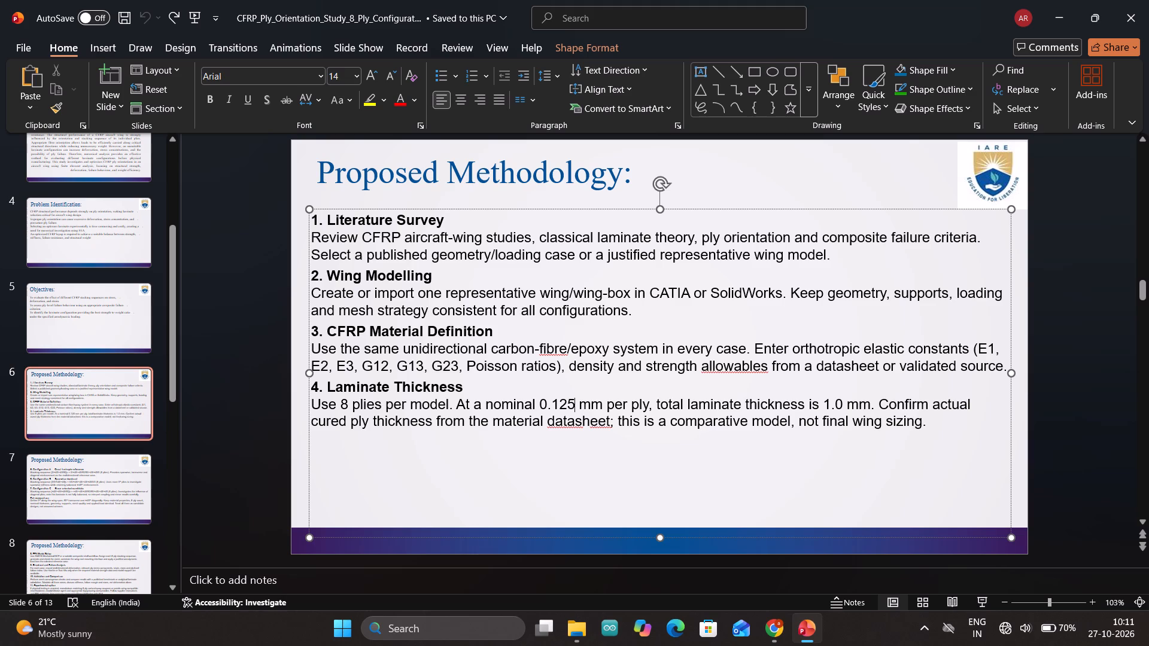
Under Laminate Thickness, set the number of plies per model to 10.
click(483, 441)
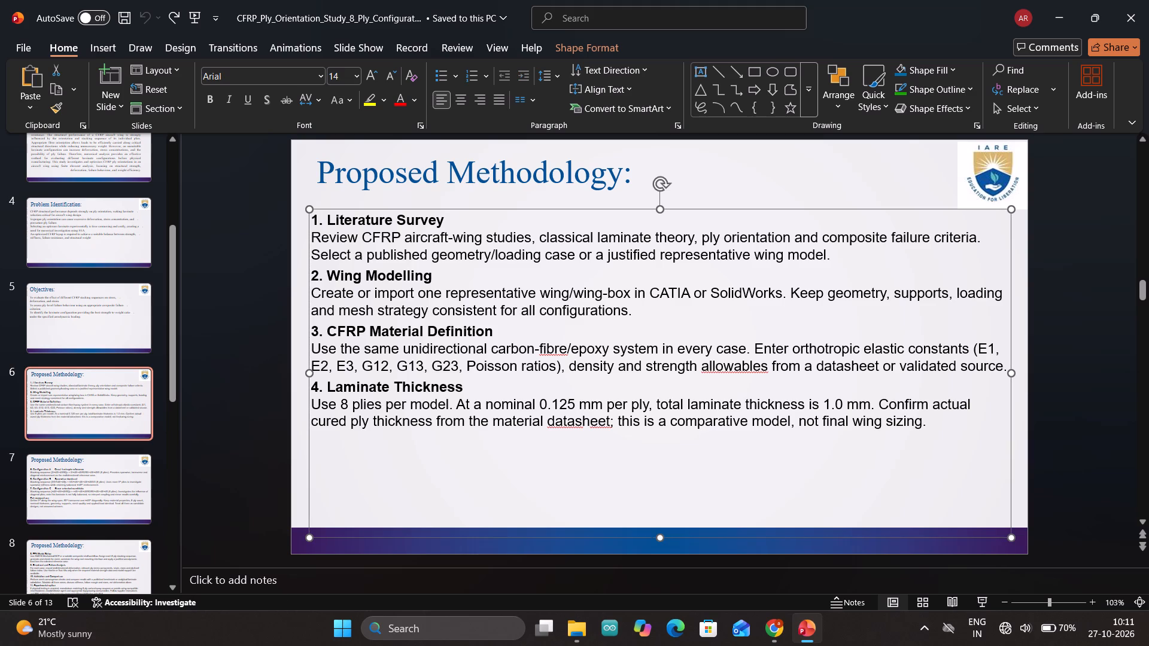
click(349, 403)
key(BackSpace)
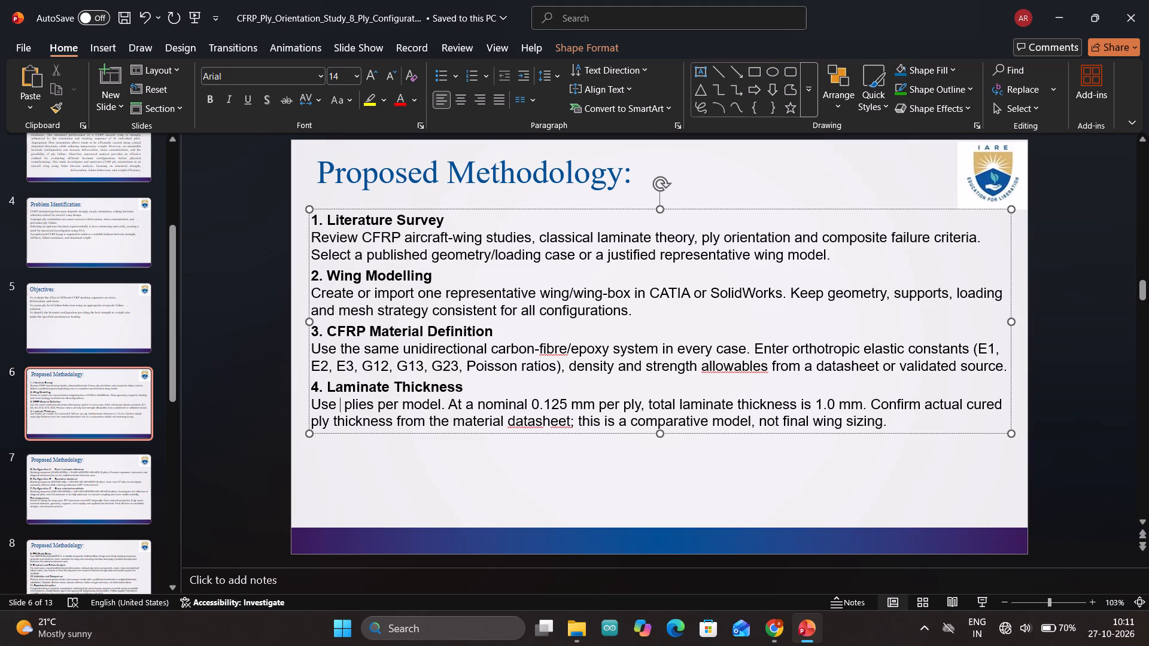
key(End)
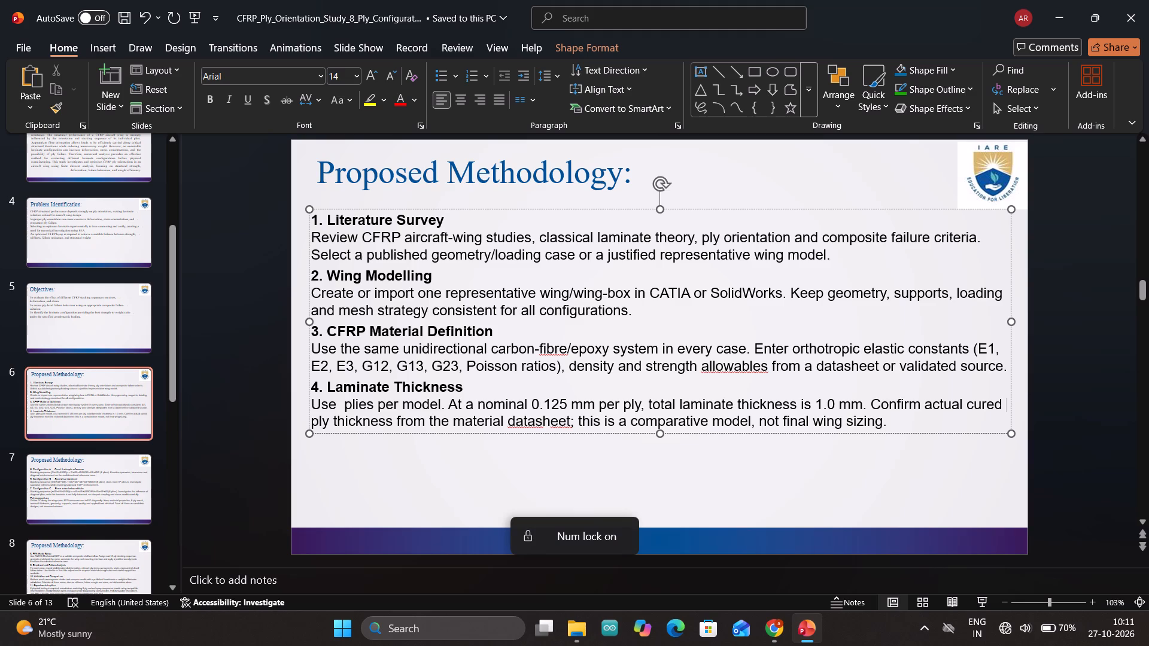
click(341, 402)
text(10)
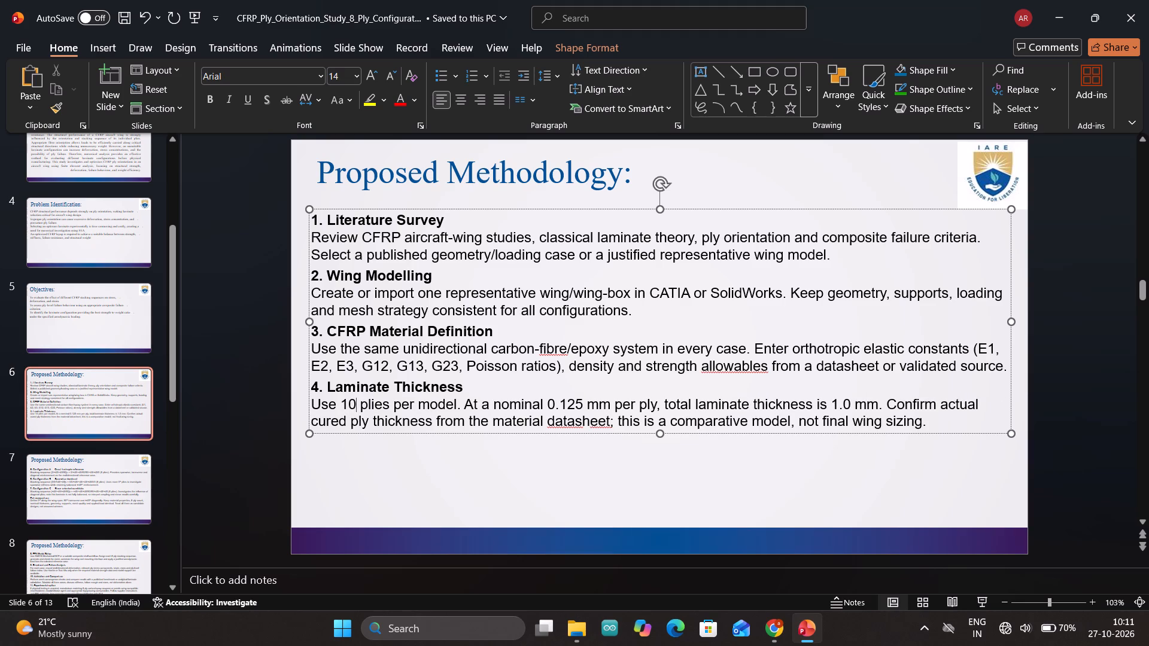
Set the nominal ply thickness under Laminate Thickness to 2 mm per ply.
click(581, 400)
key(BackSpace)
key(BackSpace)
key(BackSpace)
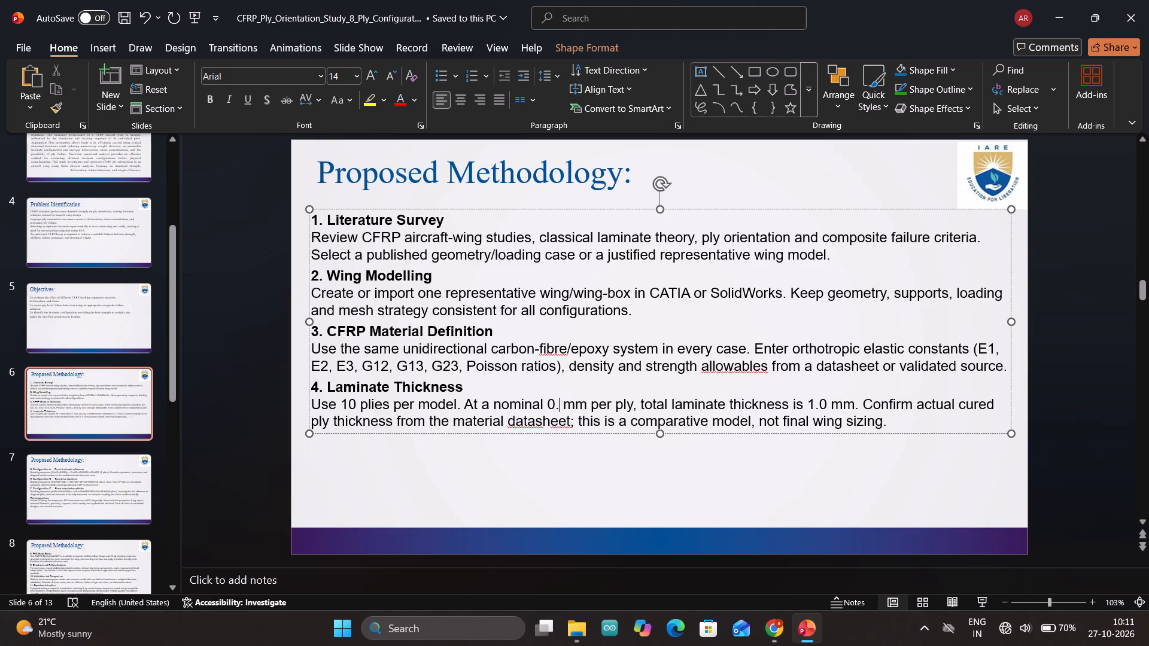
key(BackSpace)
key(BackSpace)
key(2)
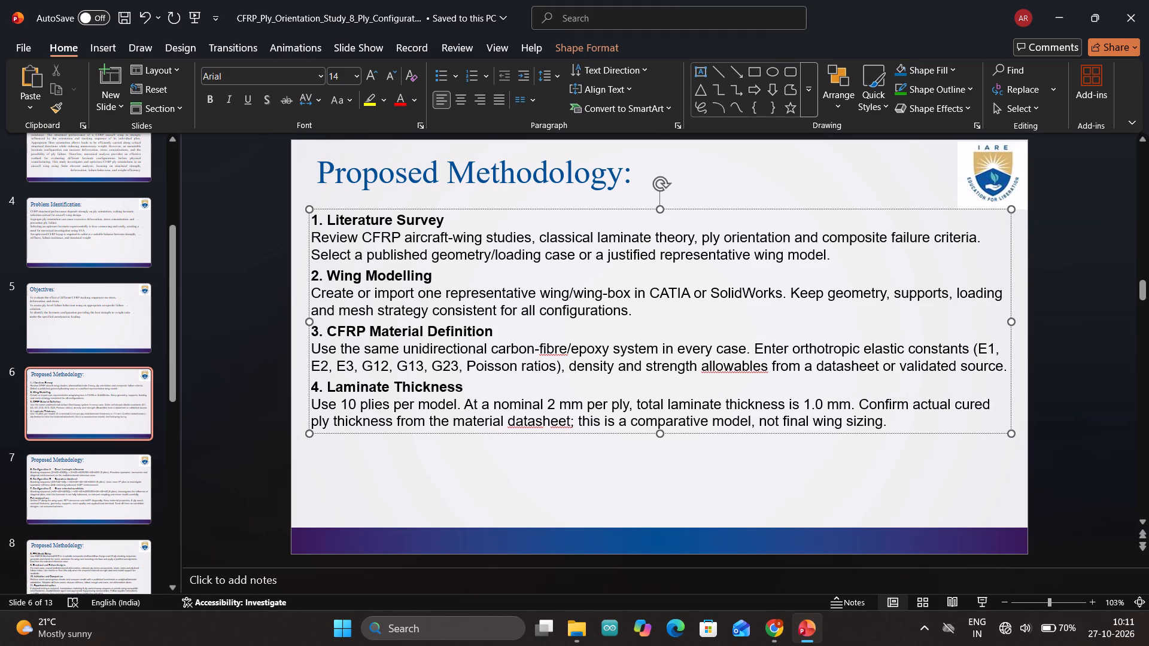
Set the total laminate thickness in the same paragraph to 20 mm.
click(822, 401)
key(BackSpace)
key(BackSpace)
key(BackSpace)
text(20)
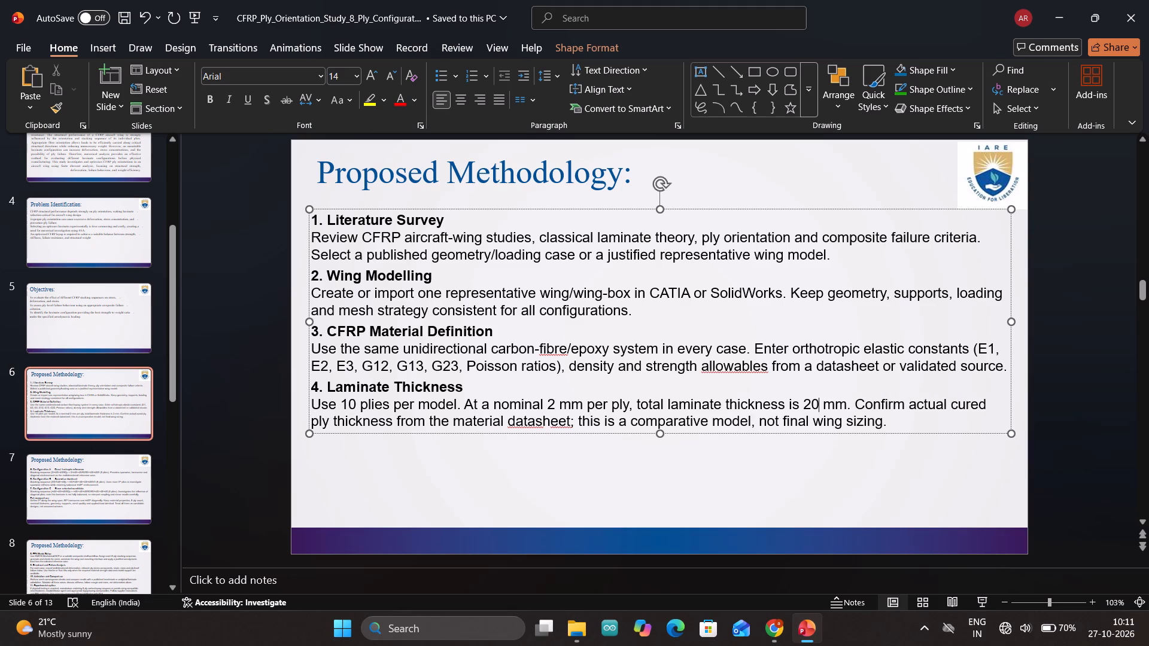
click(969, 467)
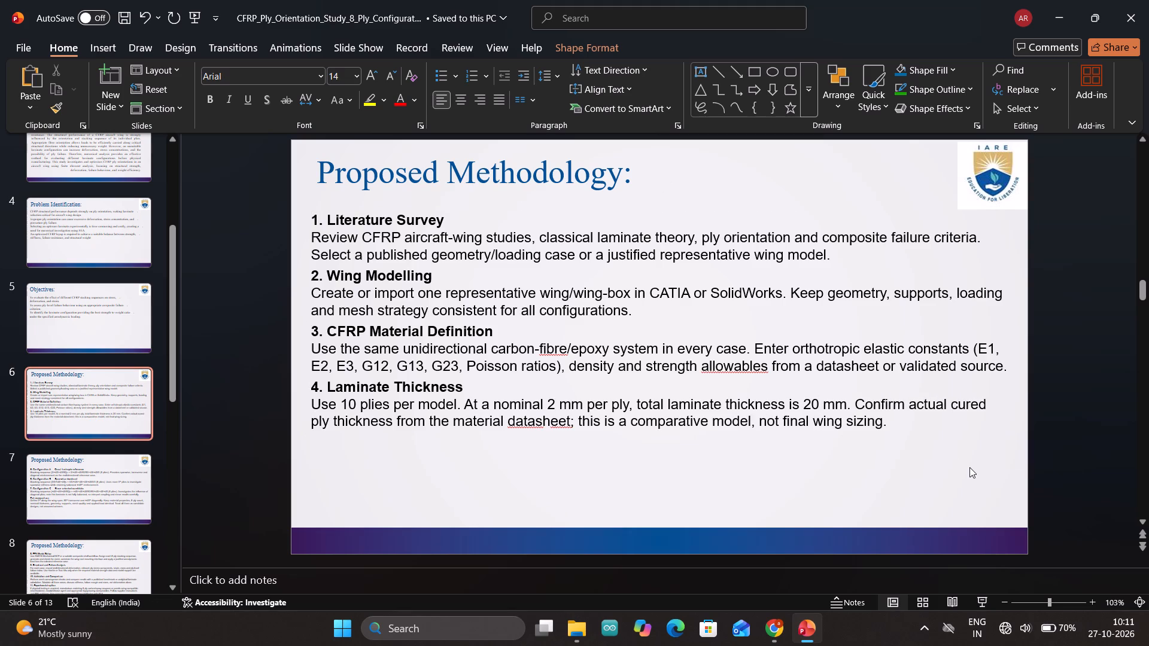
Go to the Proposed Methodology slide that describes Configurations A, B and C.
key(Down)
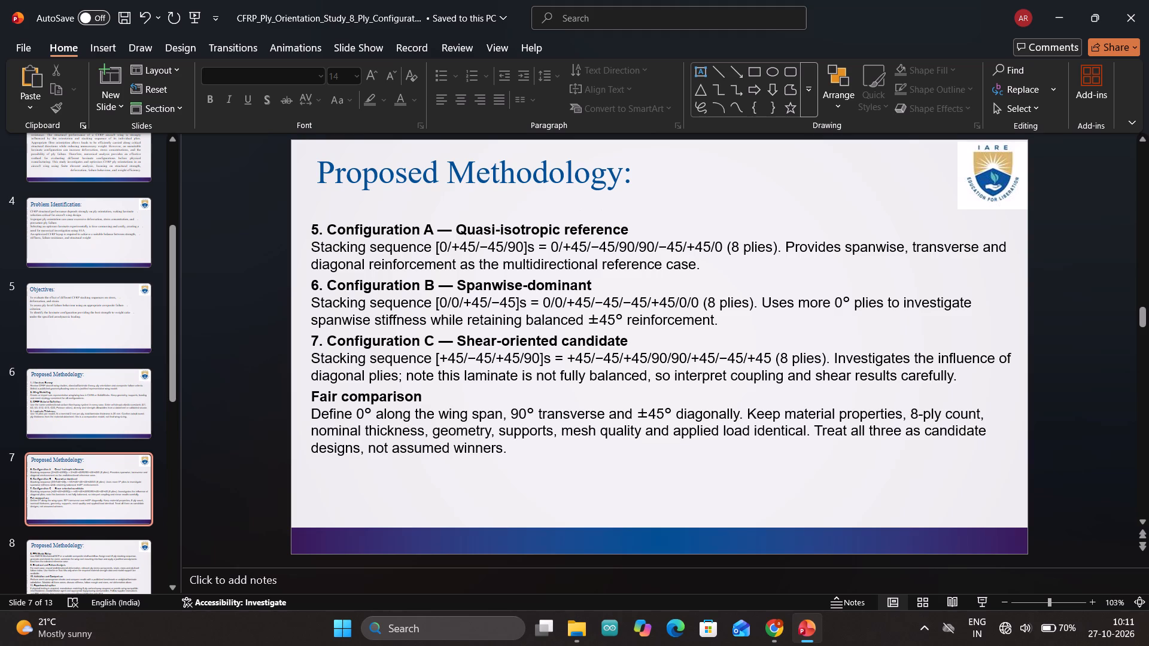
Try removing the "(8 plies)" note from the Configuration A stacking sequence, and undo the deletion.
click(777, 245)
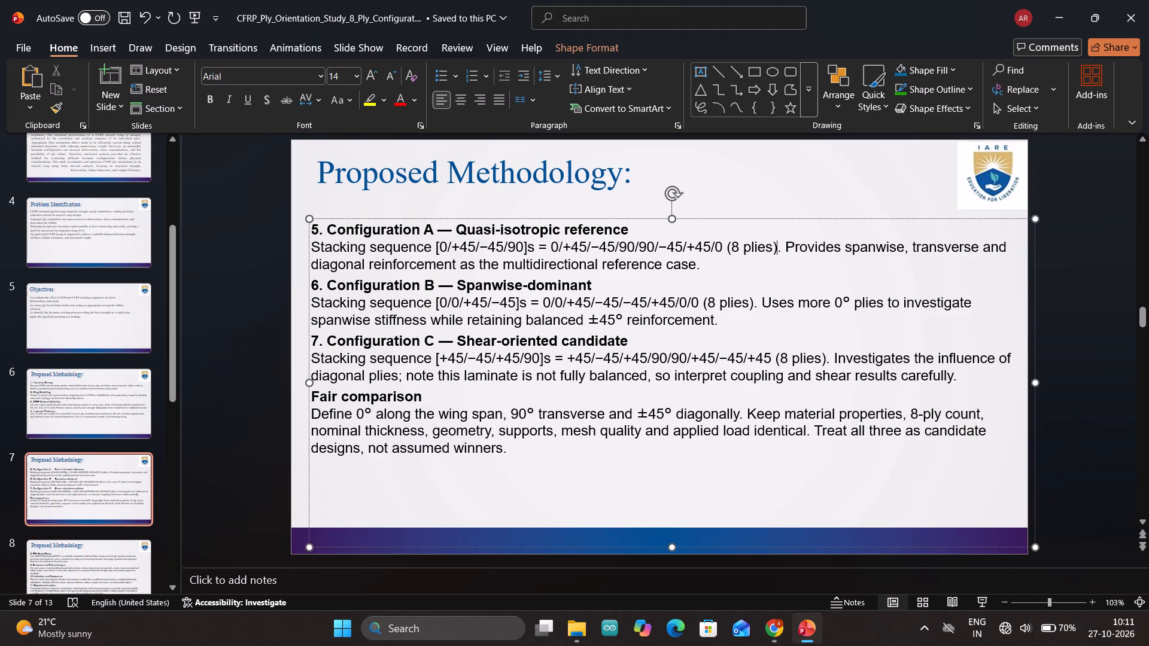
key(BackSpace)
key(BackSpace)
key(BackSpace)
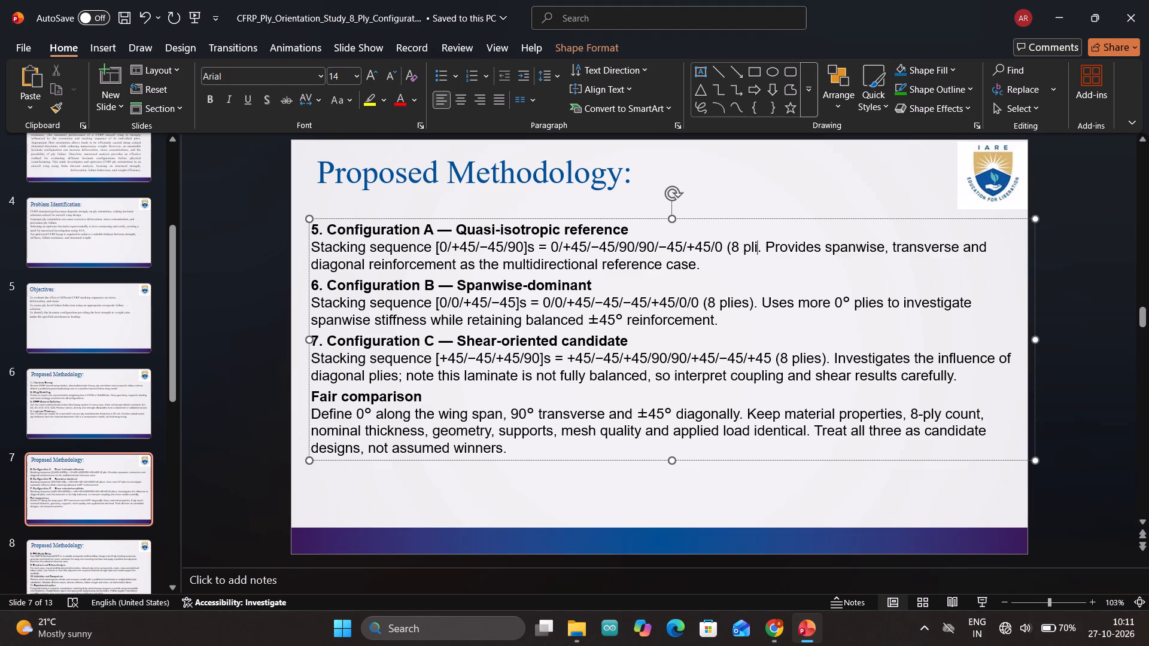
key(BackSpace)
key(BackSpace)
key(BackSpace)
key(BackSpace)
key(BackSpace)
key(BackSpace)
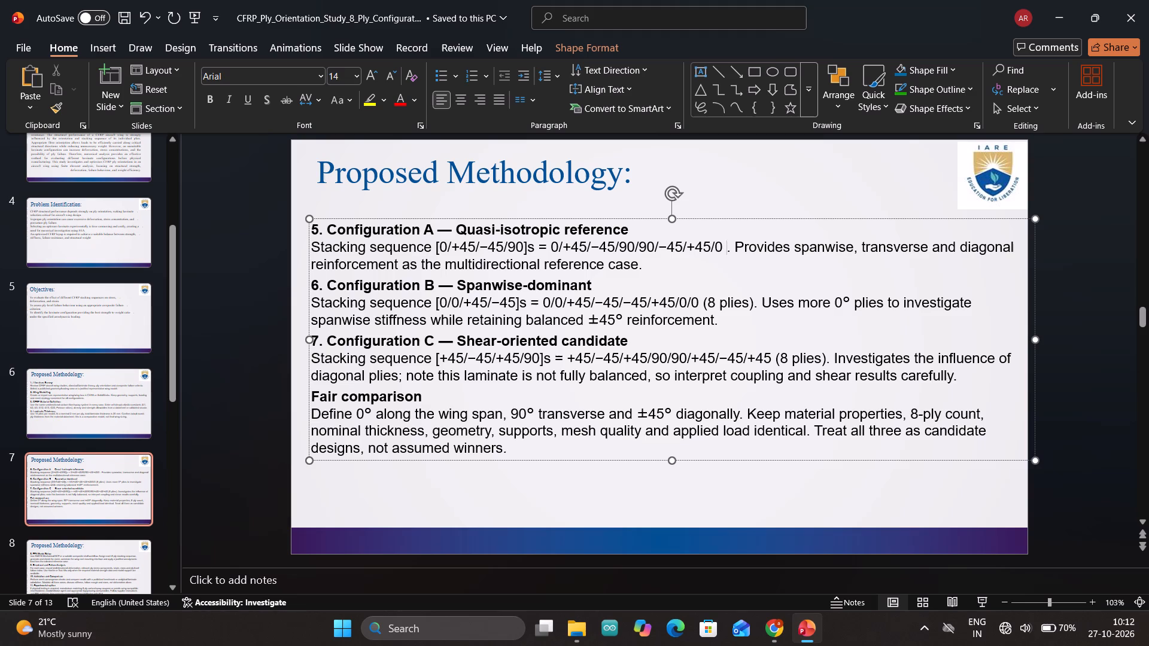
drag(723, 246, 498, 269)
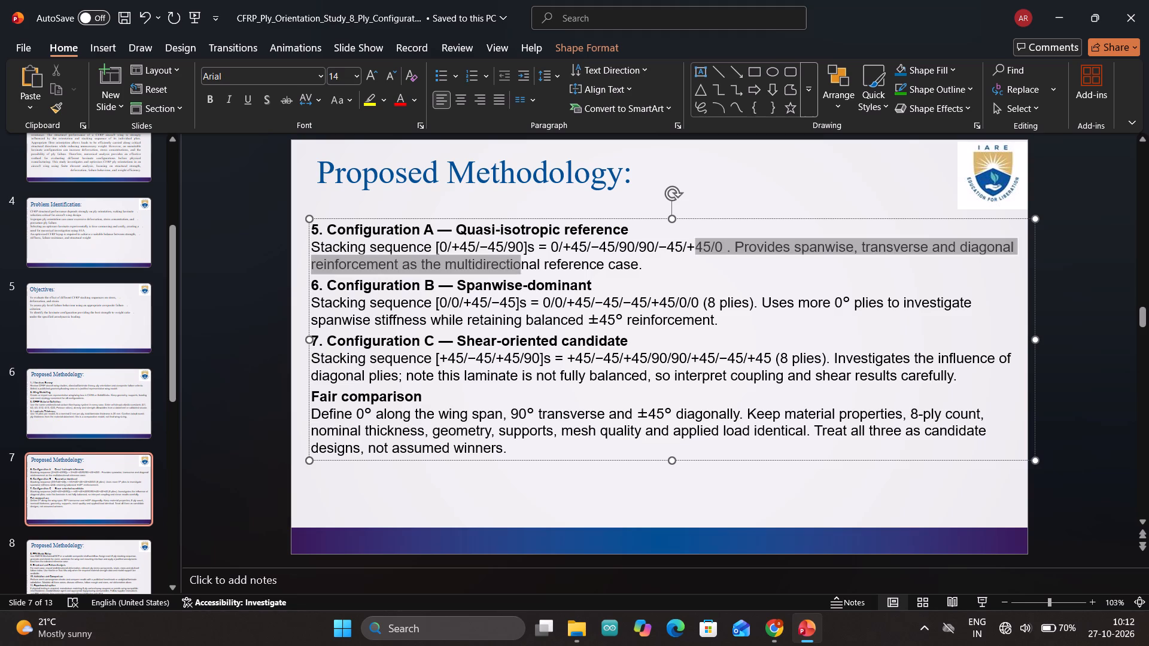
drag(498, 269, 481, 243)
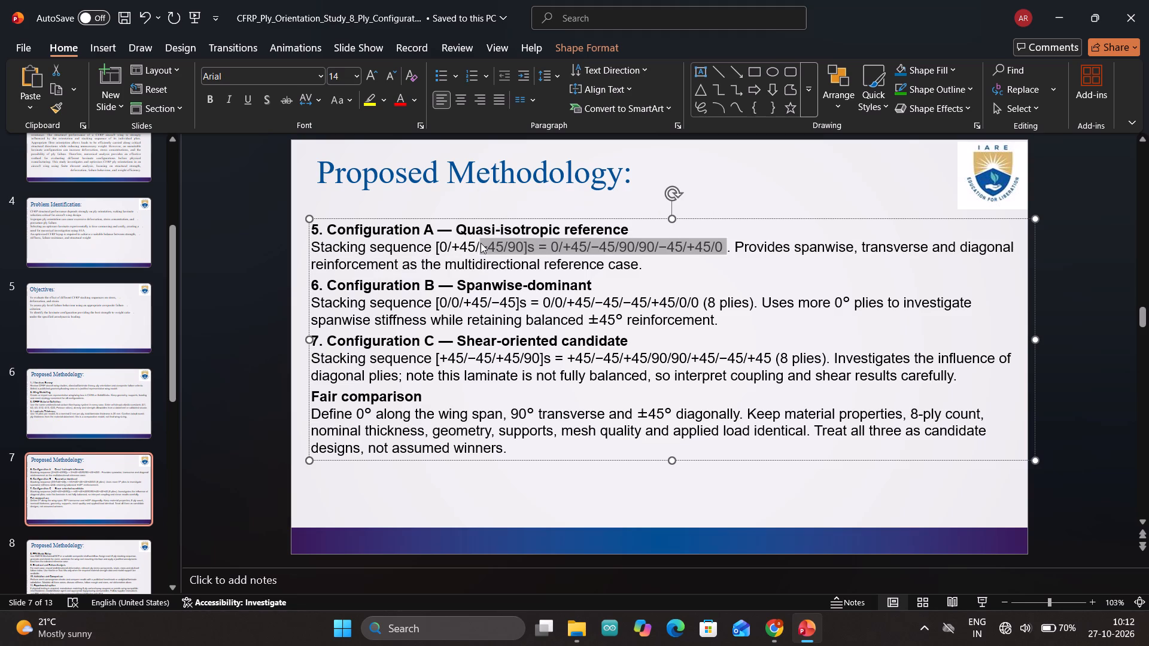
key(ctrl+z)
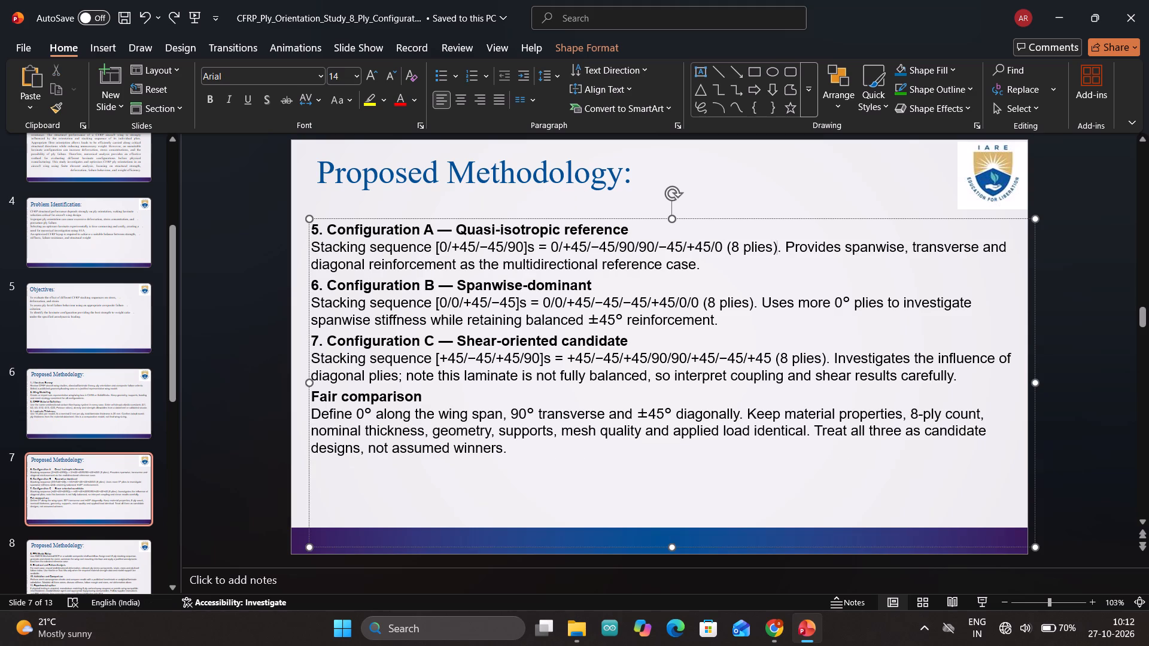
Replace the bracketed stacking sequence of Configuration A with -90/-45/0/45/90.
click(522, 249)
key(BackSpace)
key(BackSpace)
key(BackSpace)
key(BackSpace)
key(BackSpace)
key(BackSpace)
key(BackSpace)
key(BackSpace)
key(BackSpace)
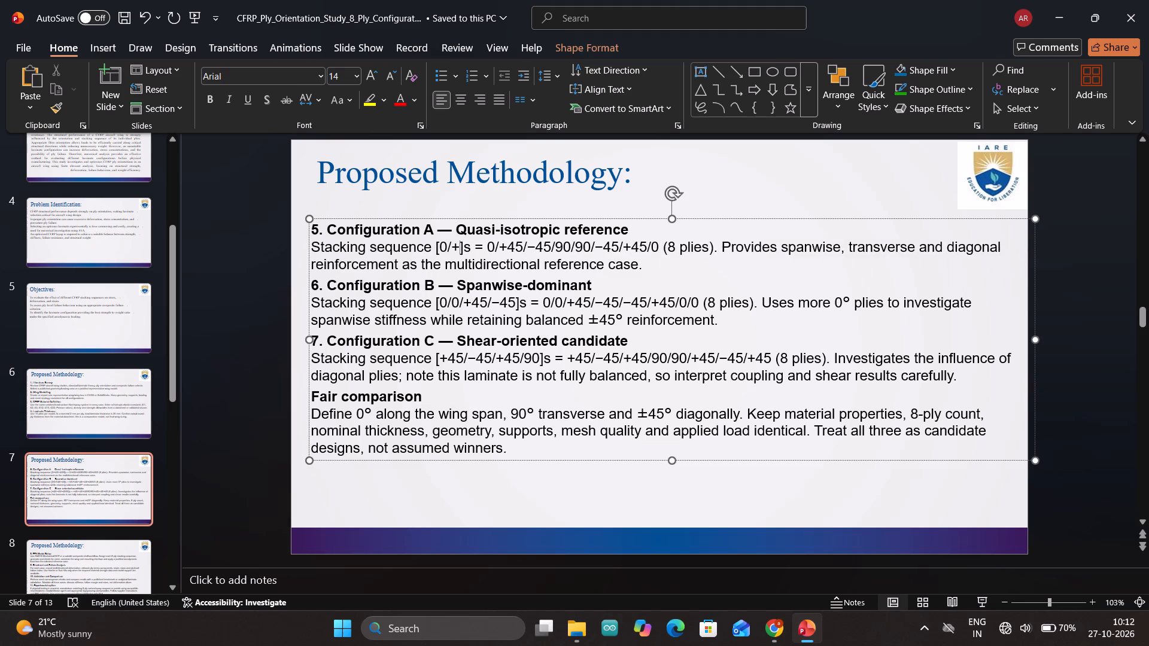
key(BackSpace)
key(BackSpace)
key(BackSpace)
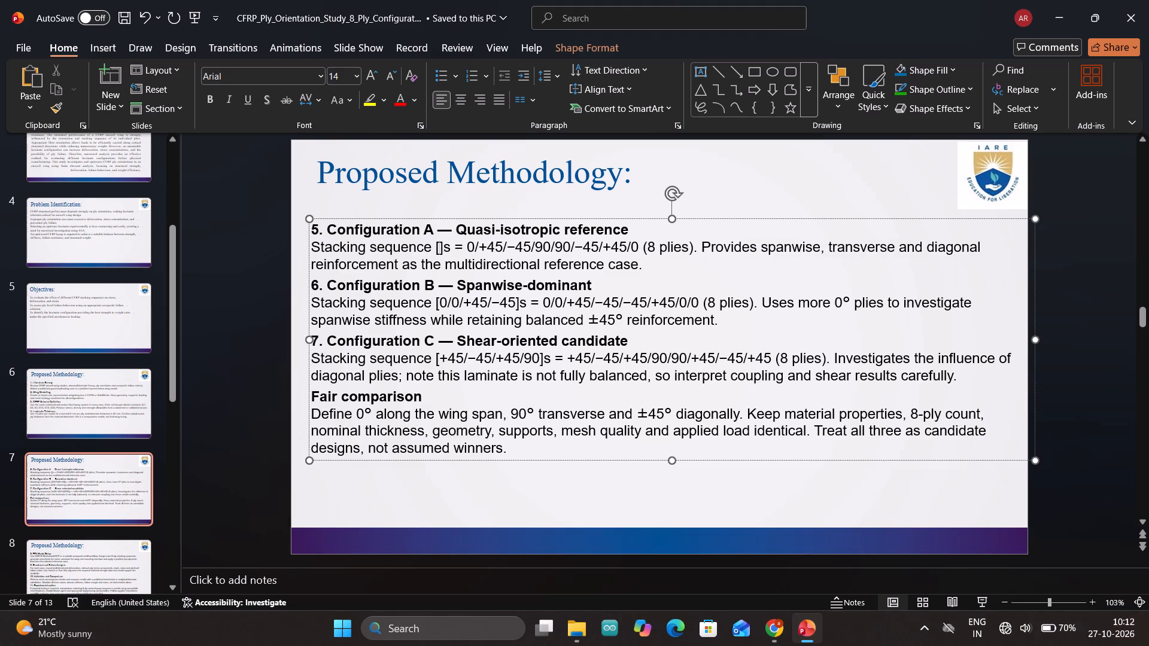
key(minus)
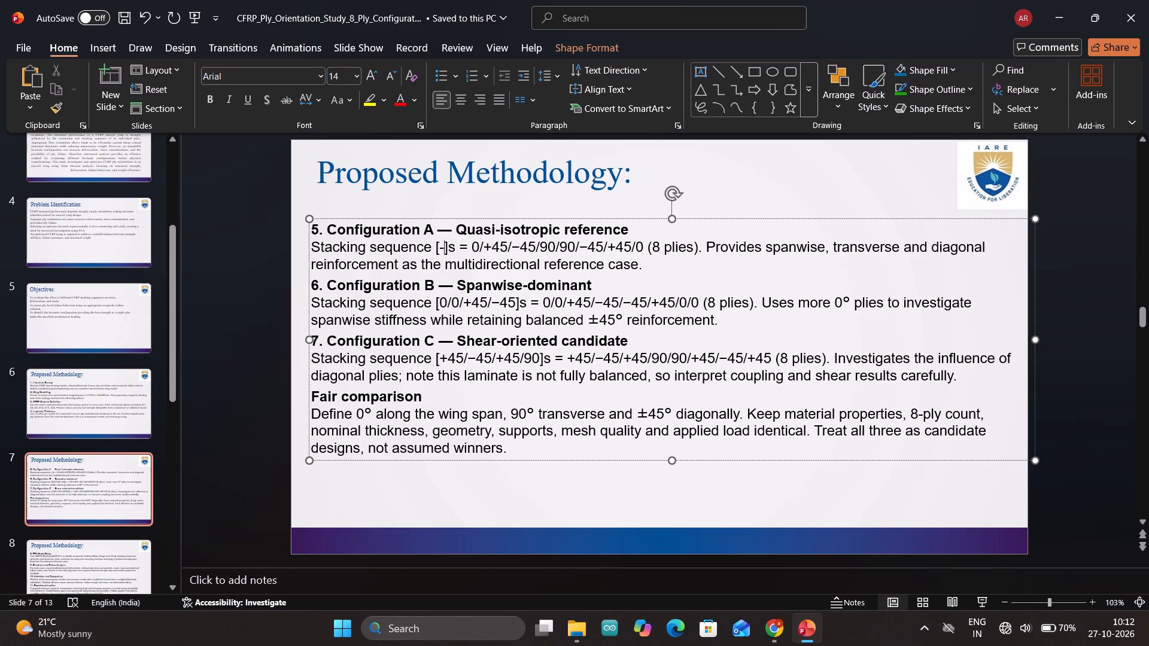
text(90)
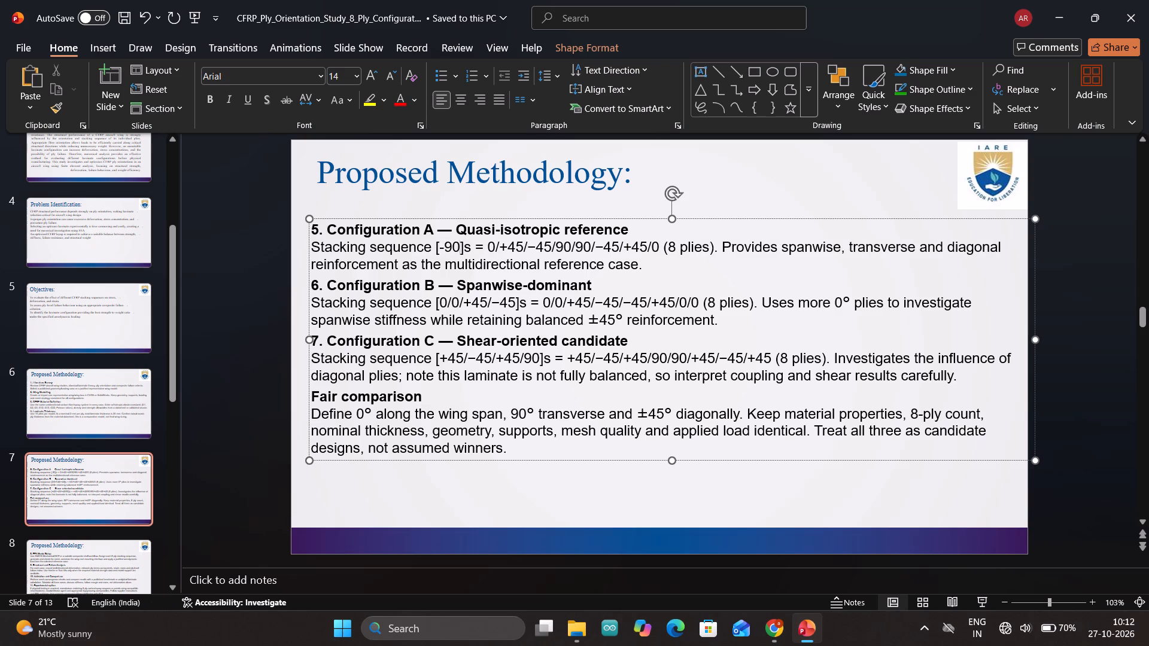
key(slash)
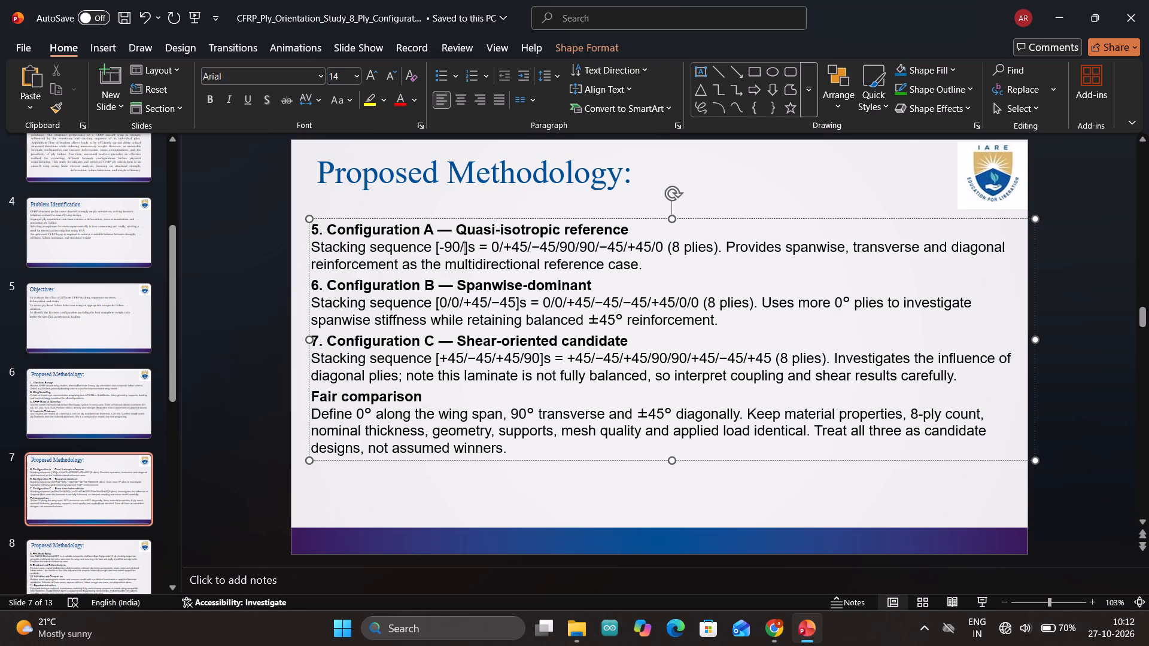
key(minus)
text(45)
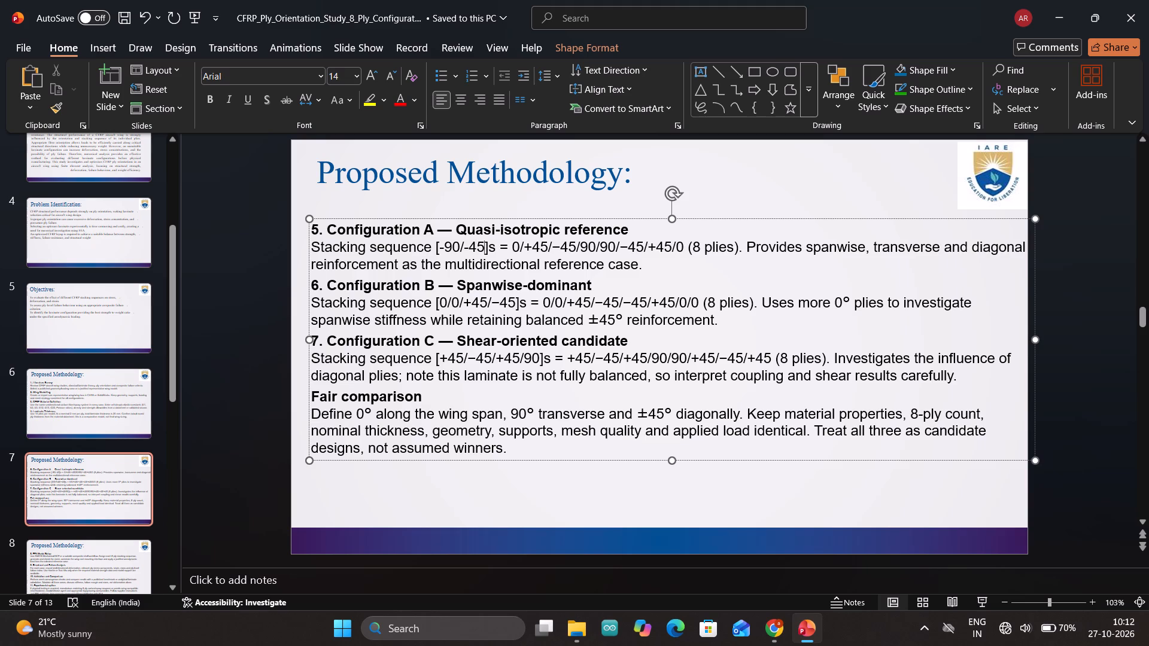
text(/0/45/)
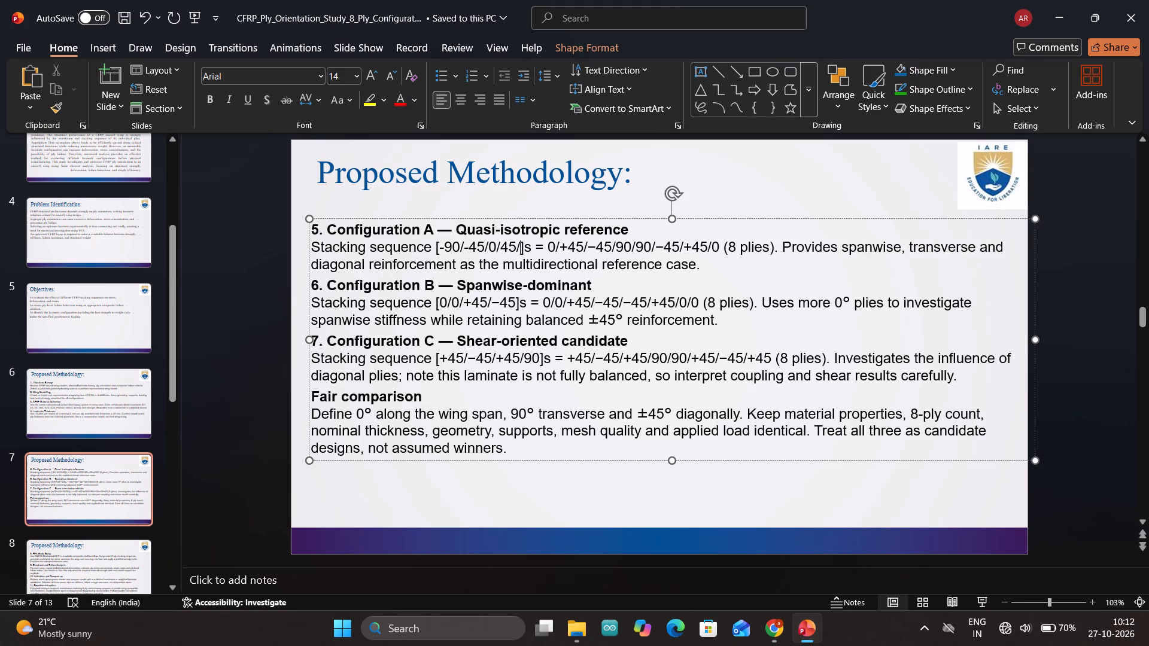
text(90)
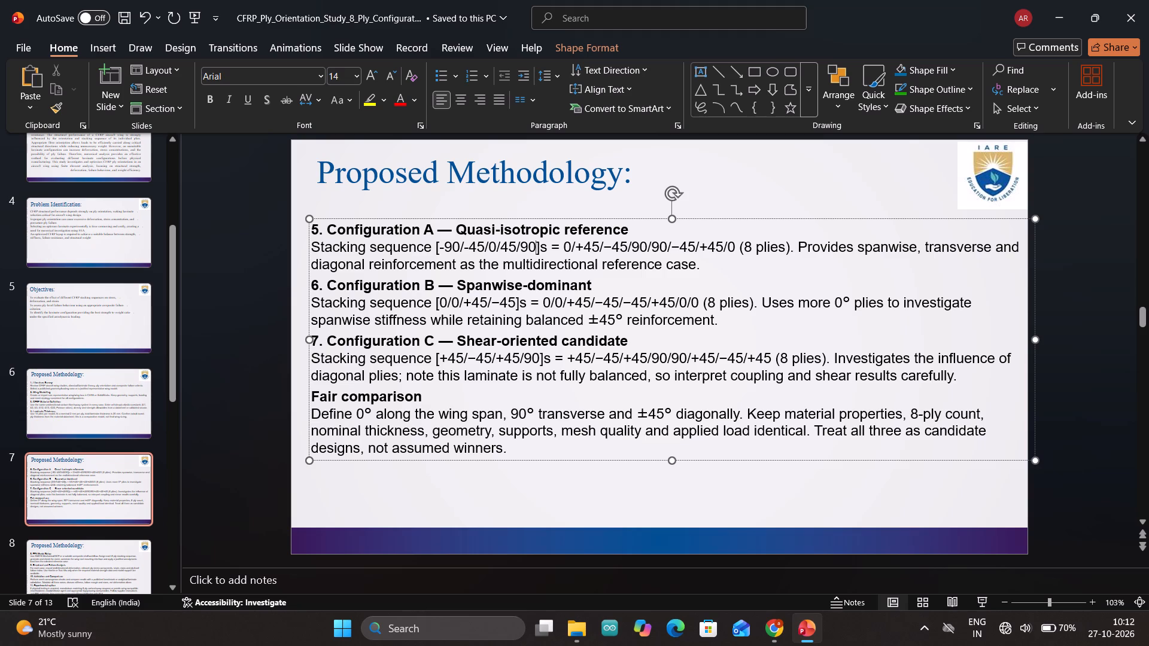
Replace Configuration A's expanded stacking sequence after the equals sign with the bracketed sequence repeated twice, separated by a slash: -90/-45/0/45/90/ -90/-45/0/45/90.
click(734, 246)
key(BackSpace)
key(BackSpace)
key(BackSpace)
key(BackSpace)
key(BackSpace)
key(BackSpace)
key(BackSpace)
key(BackSpace)
key(BackSpace)
key(BackSpace)
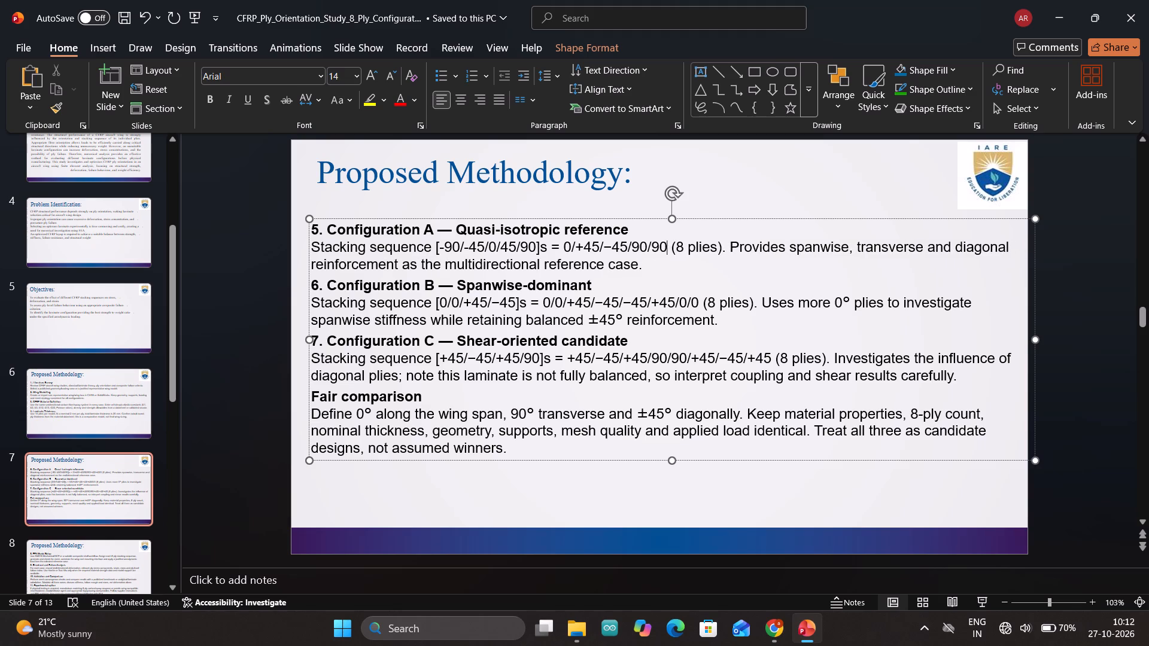
key(BackSpace)
key(BackSpace)
key(BackSpace)
key(BackSpace)
key(BackSpace)
key(BackSpace)
key(BackSpace)
key(BackSpace)
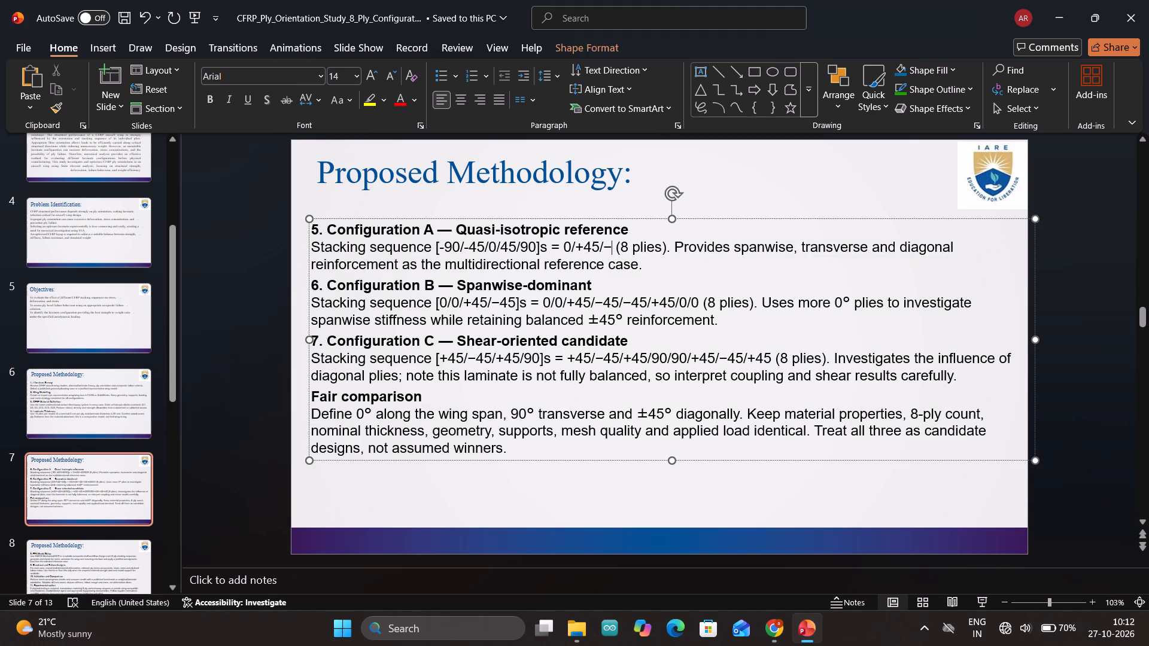
key(BackSpace)
key(BackSpace)
key(BackSpace)
key(BackSpace)
key(BackSpace)
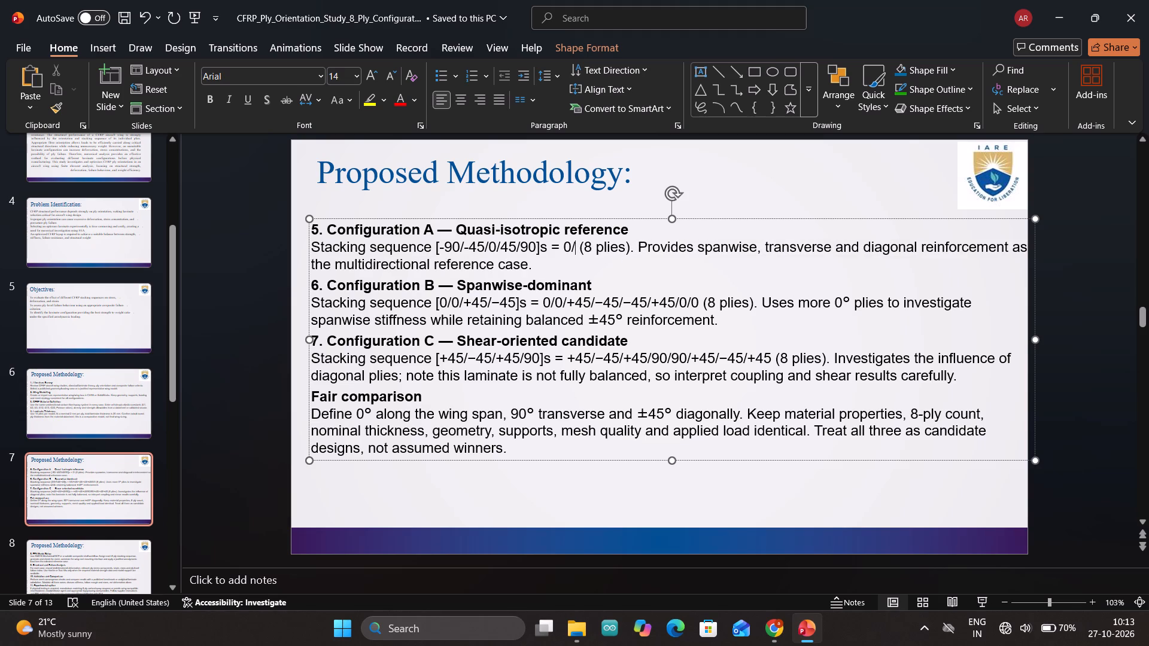
key(BackSpace)
key(BackSpace)
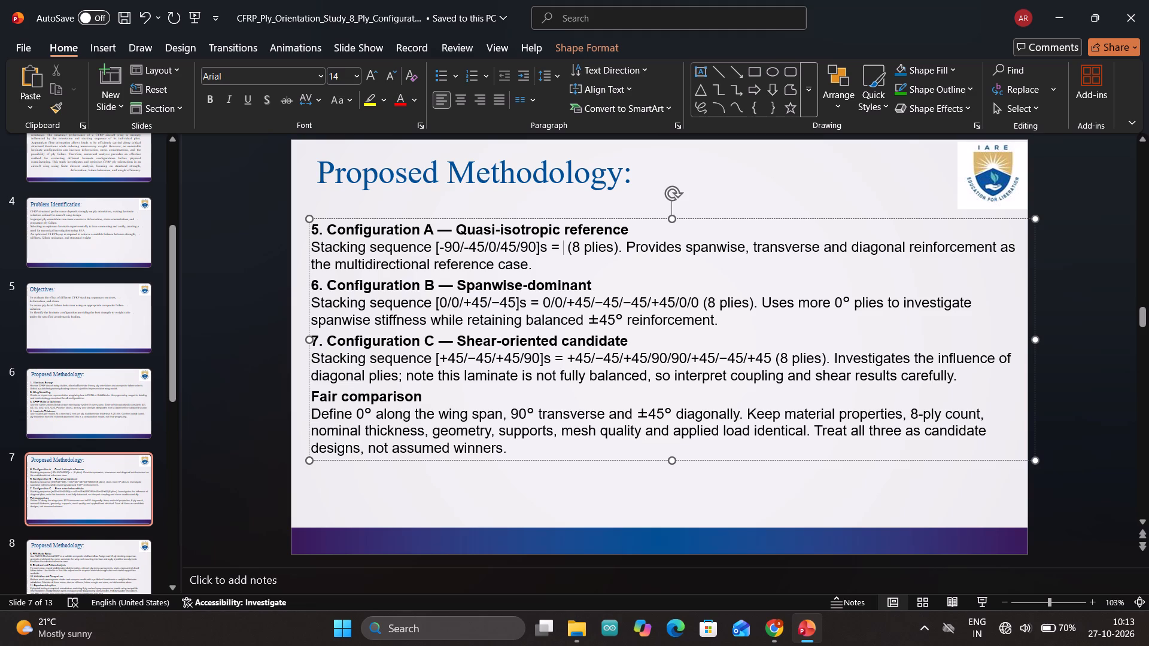
text(-90)
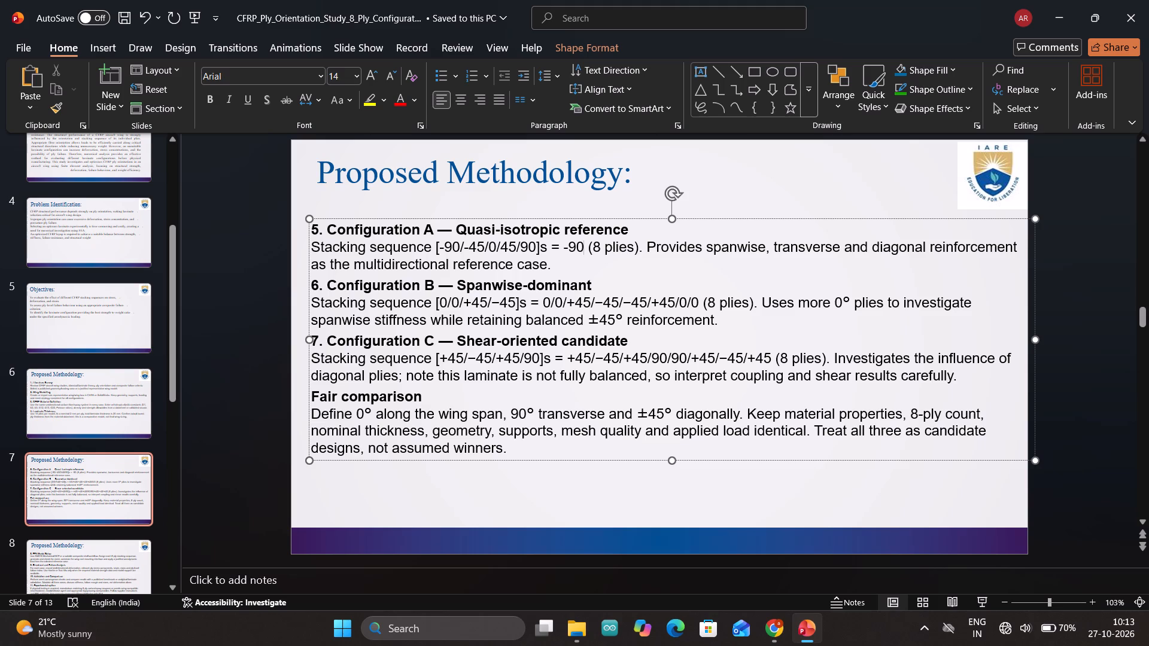
key(BackSpace)
key(BackSpace)
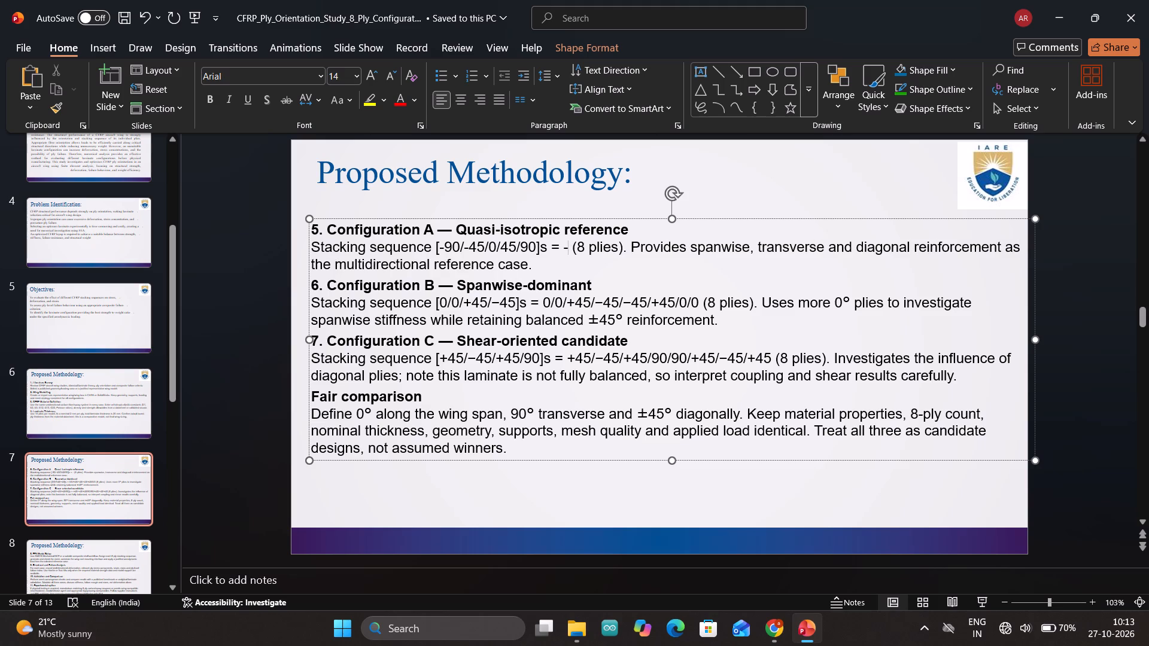
drag(534, 245, 452, 252)
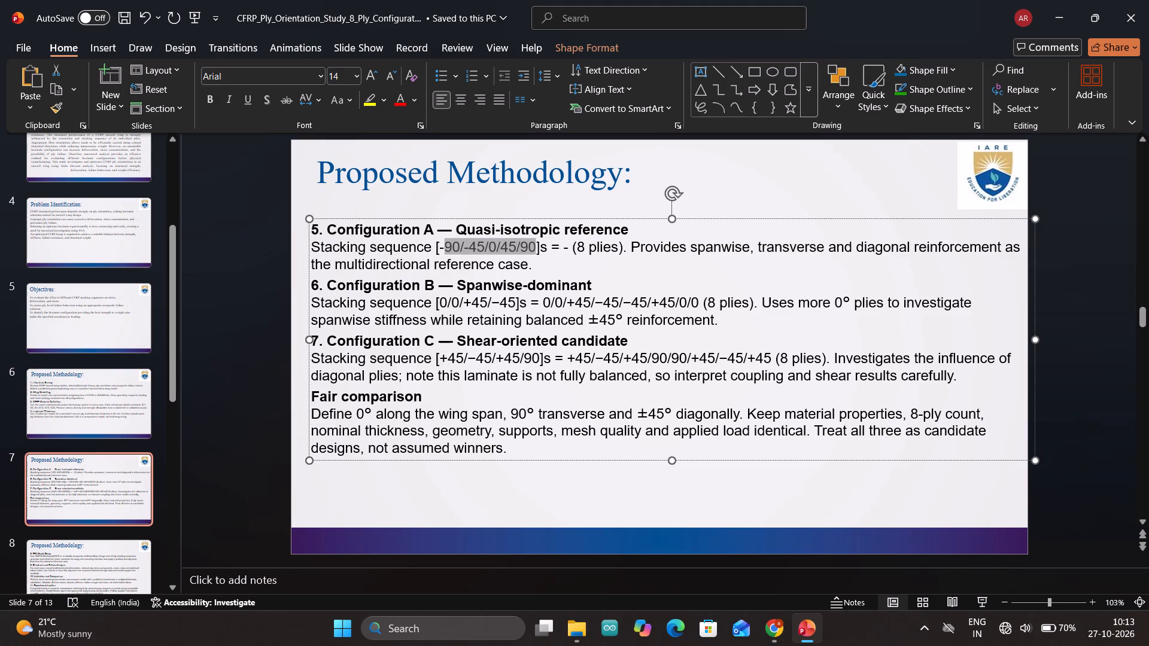
drag(452, 252, 441, 243)
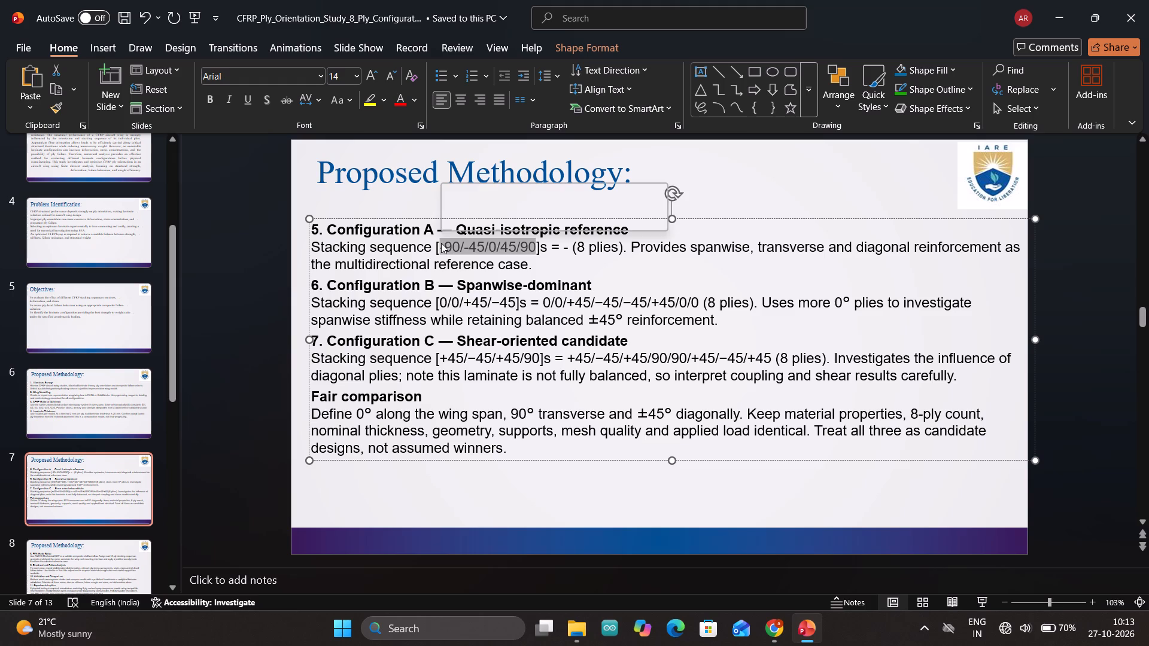
key(ctrl+c)
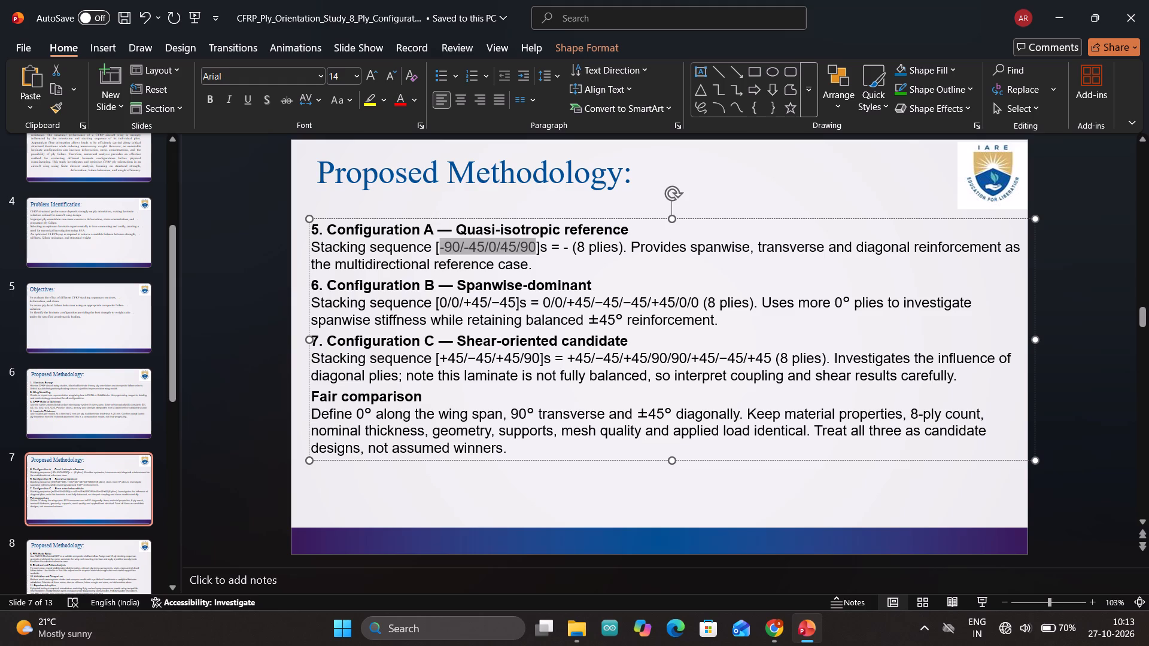
click(568, 245)
key(BackSpace)
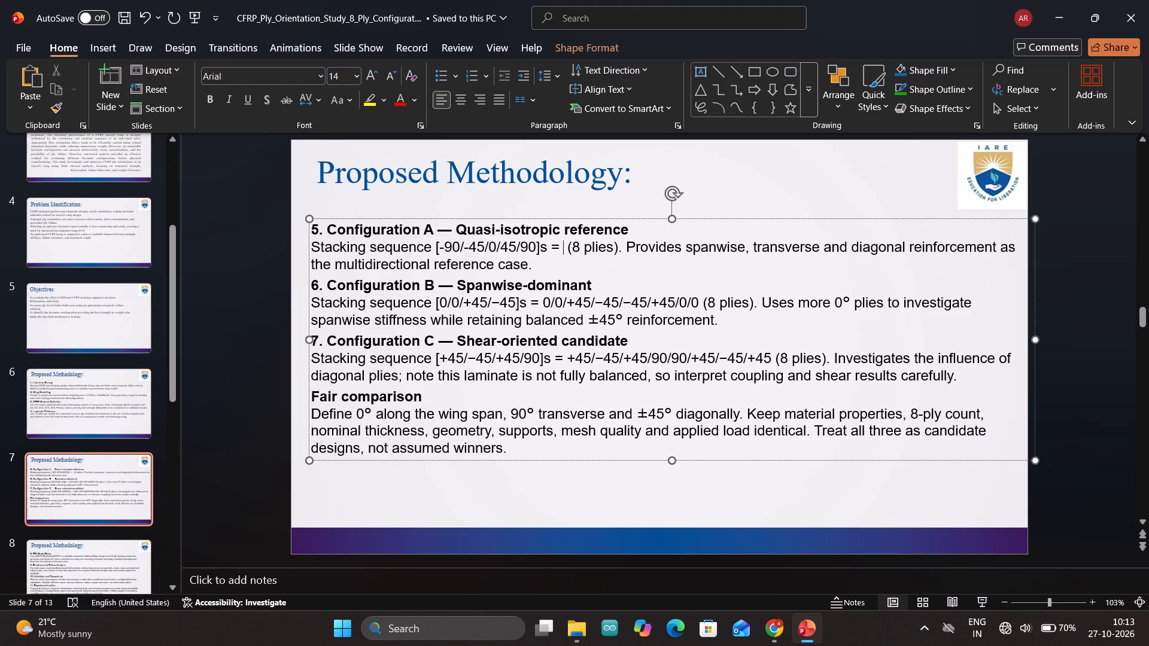
key(ctrl+v)
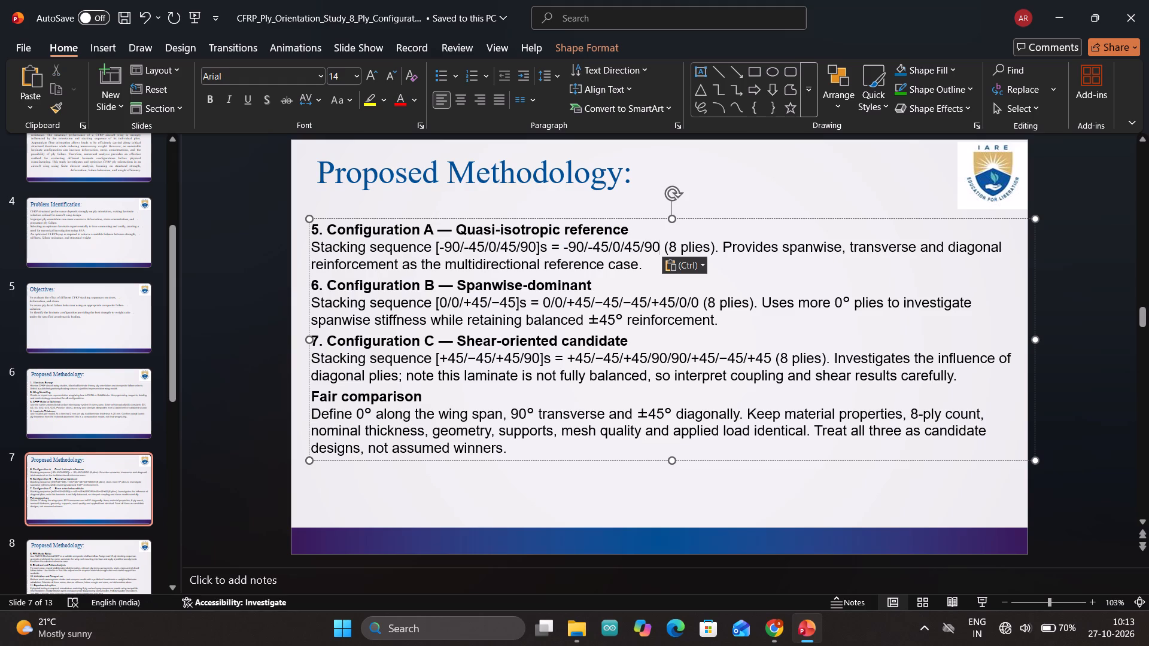
key(slash)
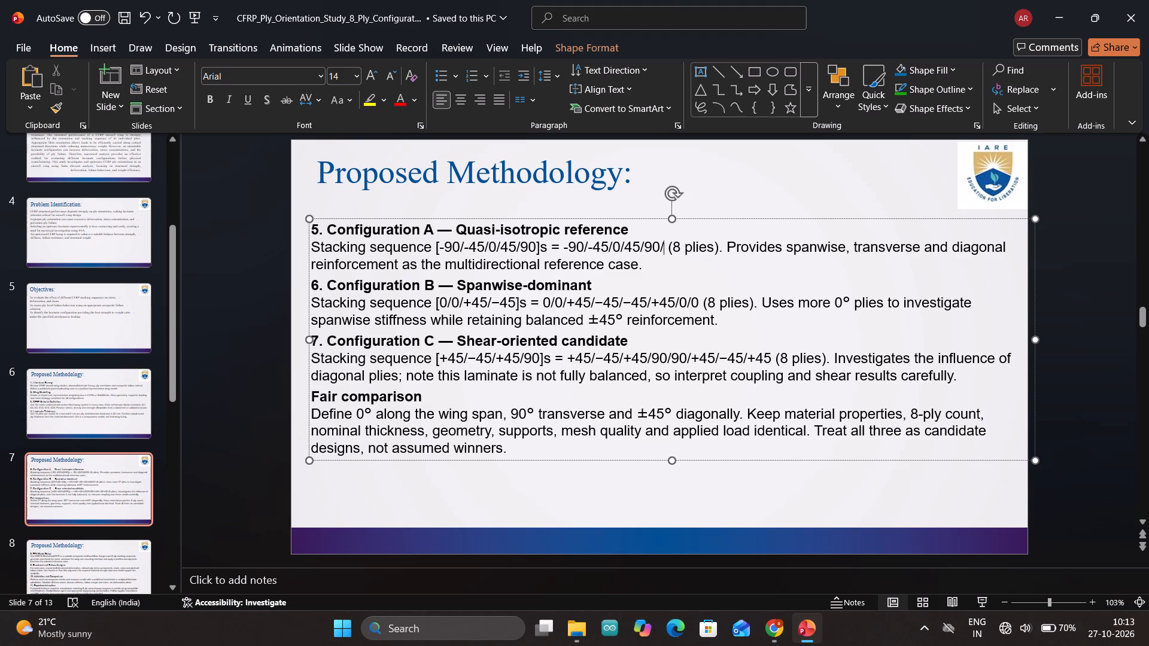
key(ctrl+v)
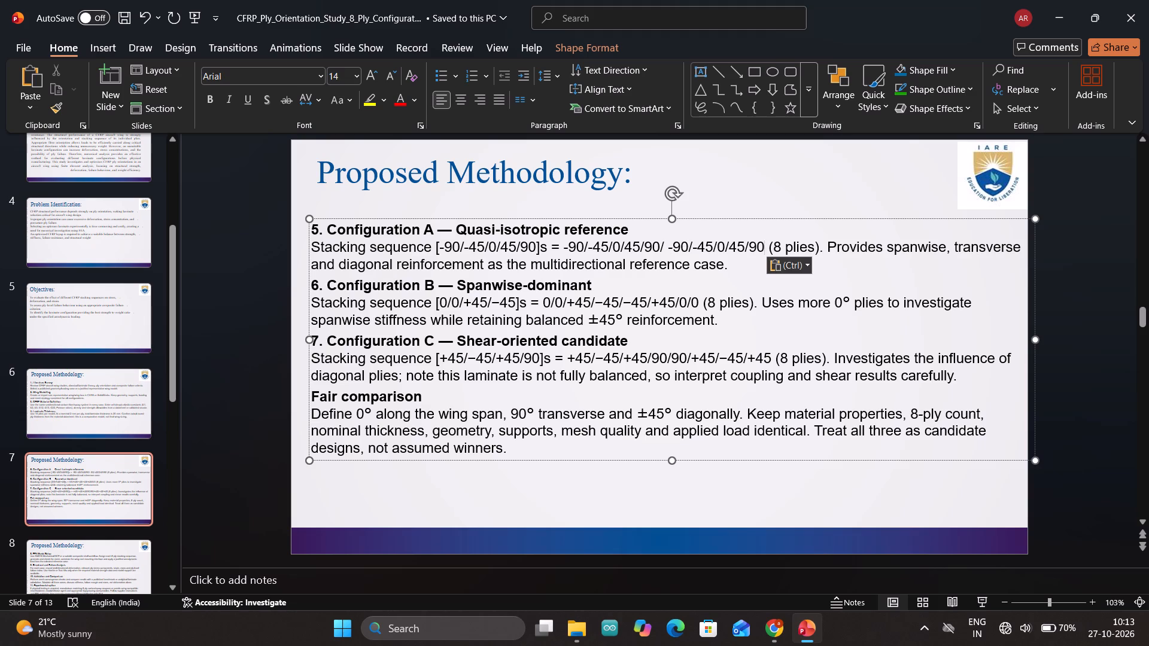
Set the ply count in parentheses after Configuration A's stacking sequence to 10 plies.
click(783, 247)
key(BackSpace)
text(10)
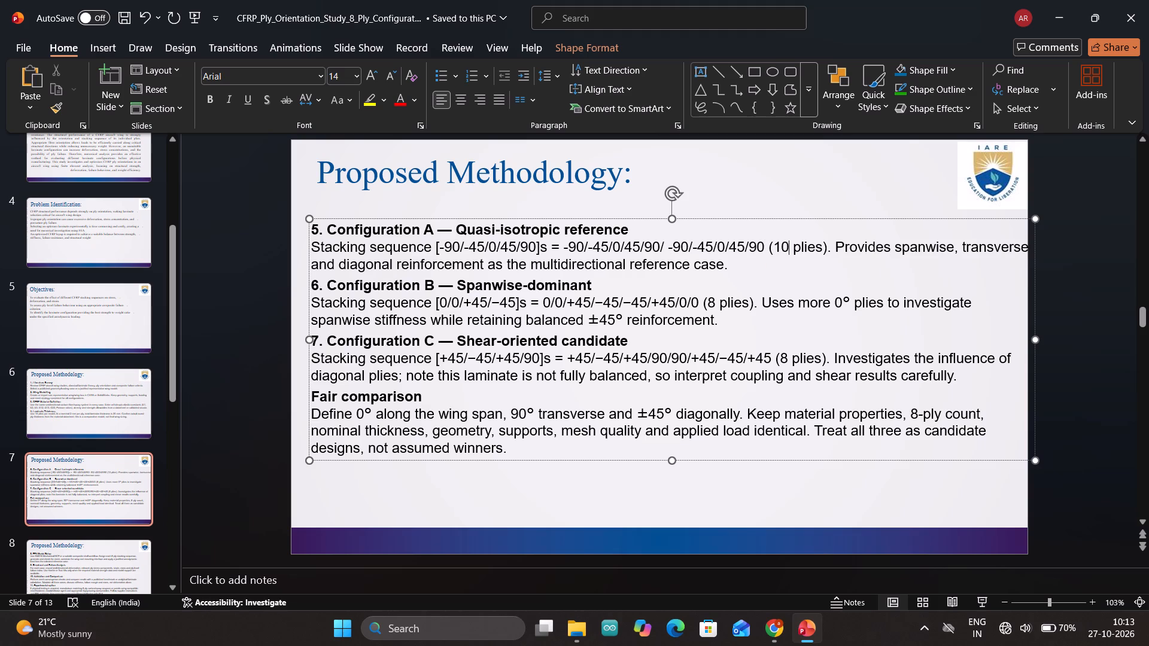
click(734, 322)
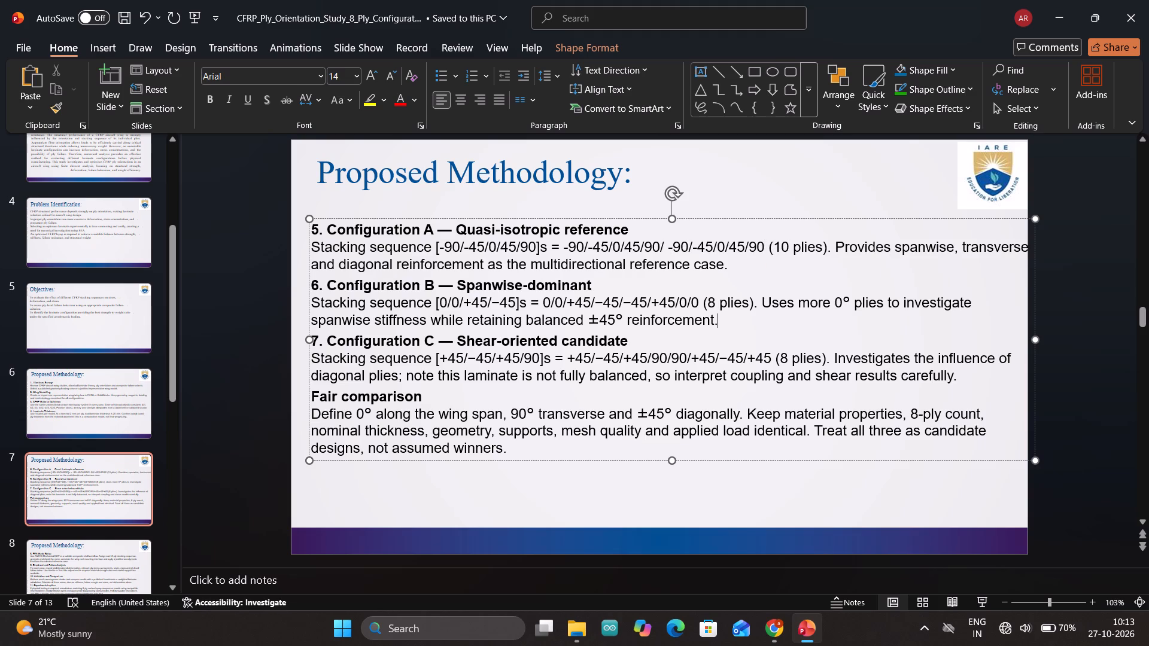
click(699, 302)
Set the ply count in the Fair comparison paragraph to 10-ply.
click(917, 410)
key(BackSpace)
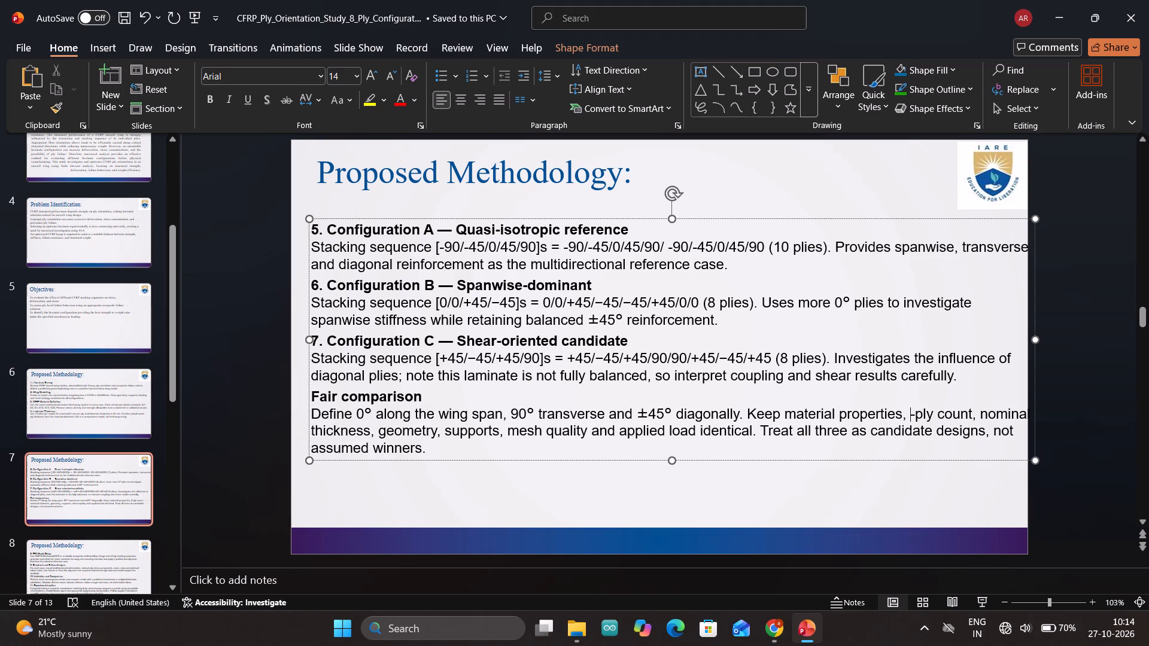
text(10)
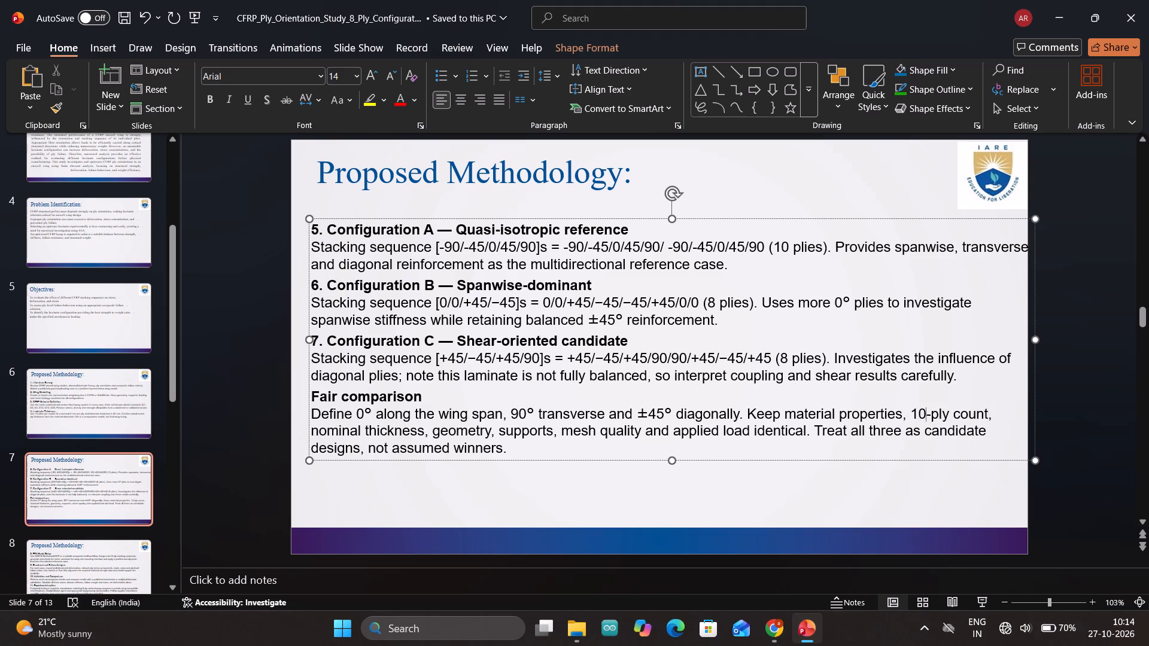
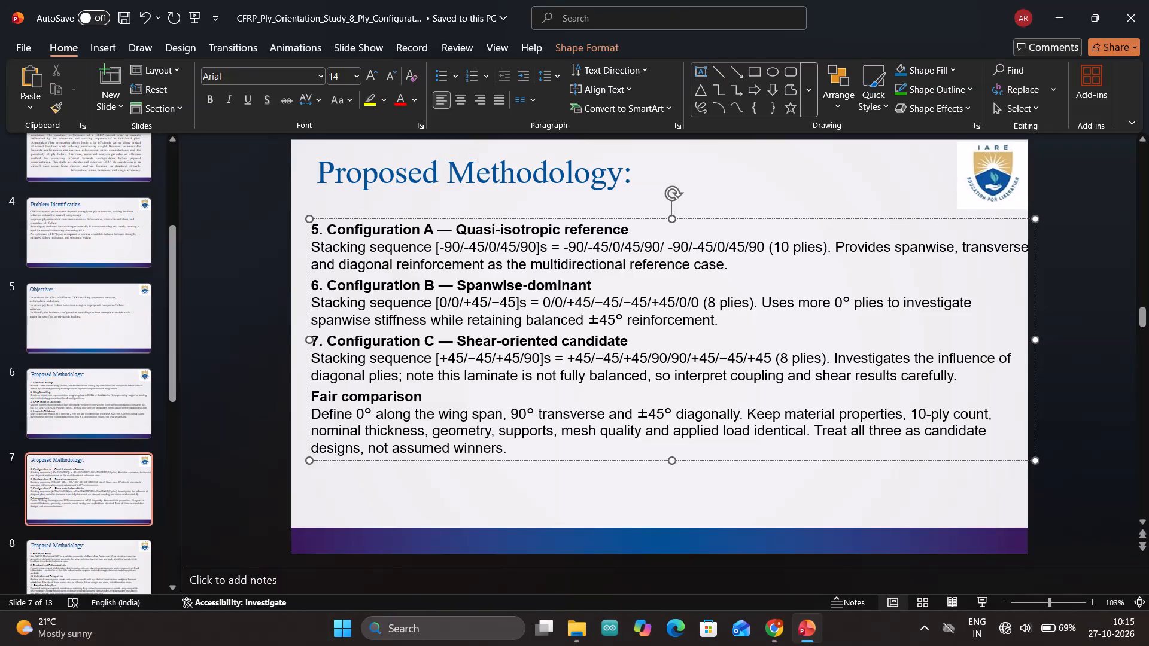
Add a -45 ply at both the end and the start of Configuration B's expanded stacking sequence, separated by slashes.
click(700, 298)
key(slash)
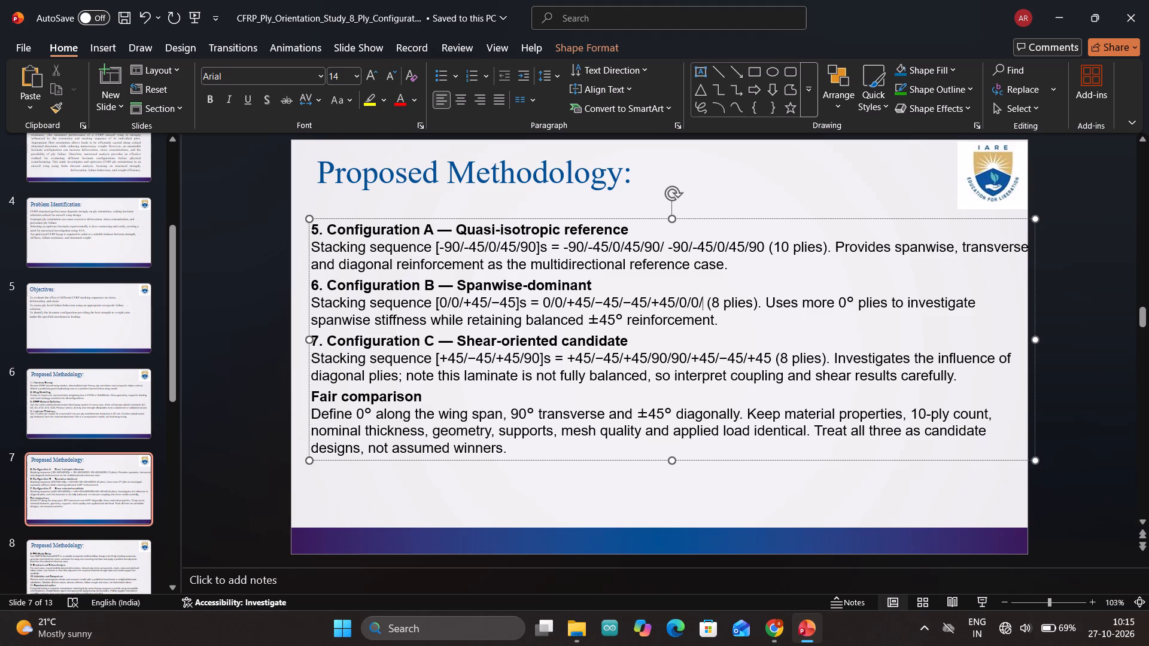
key(minus)
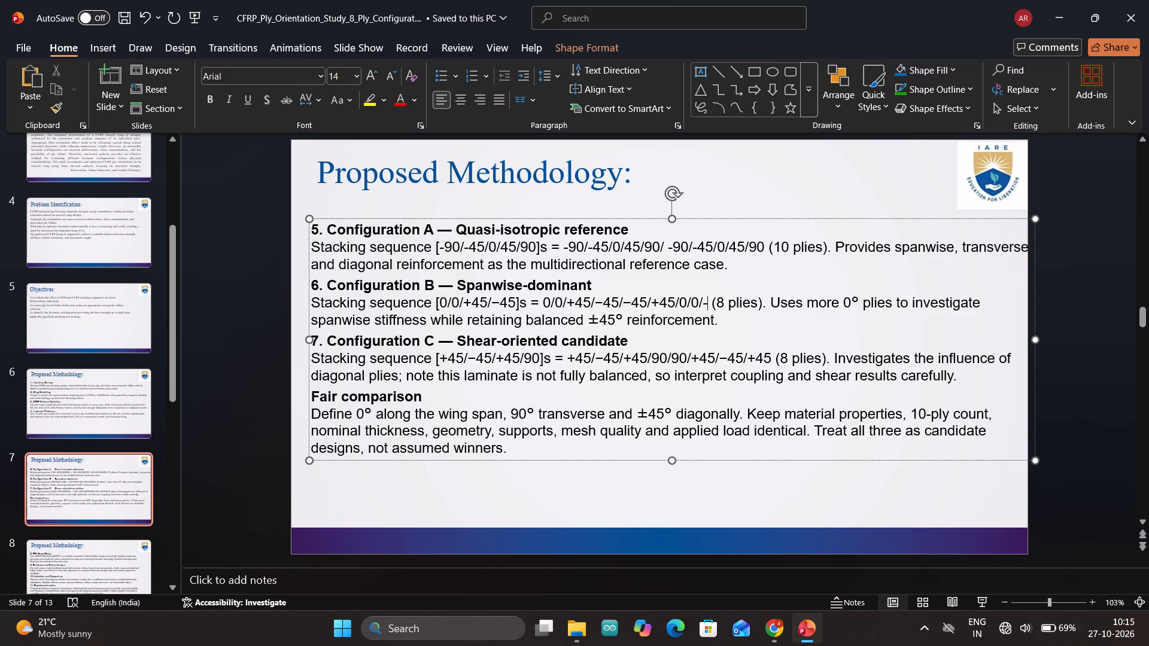
text(45)
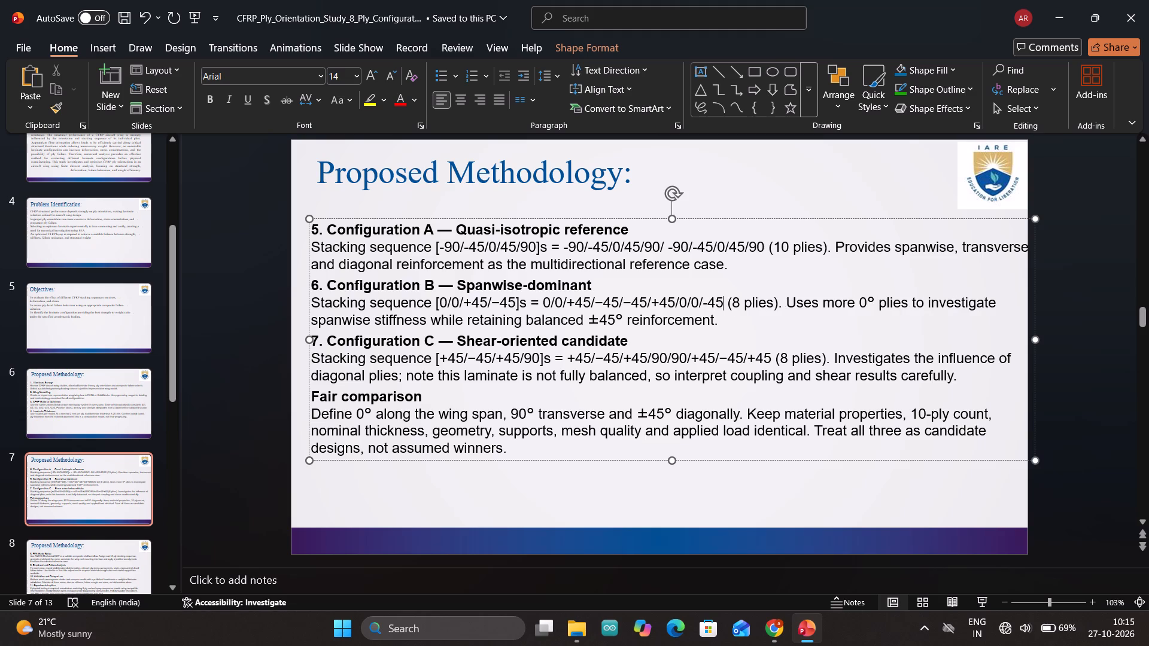
click(542, 299)
key(slash)
key(Left)
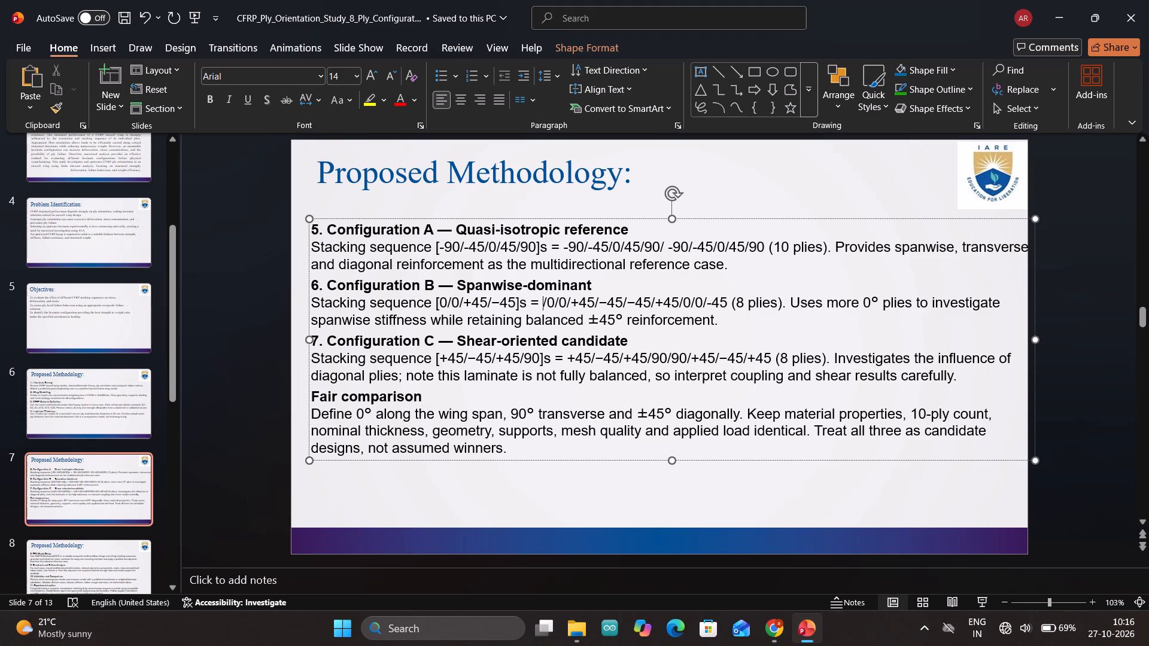
text(-45)
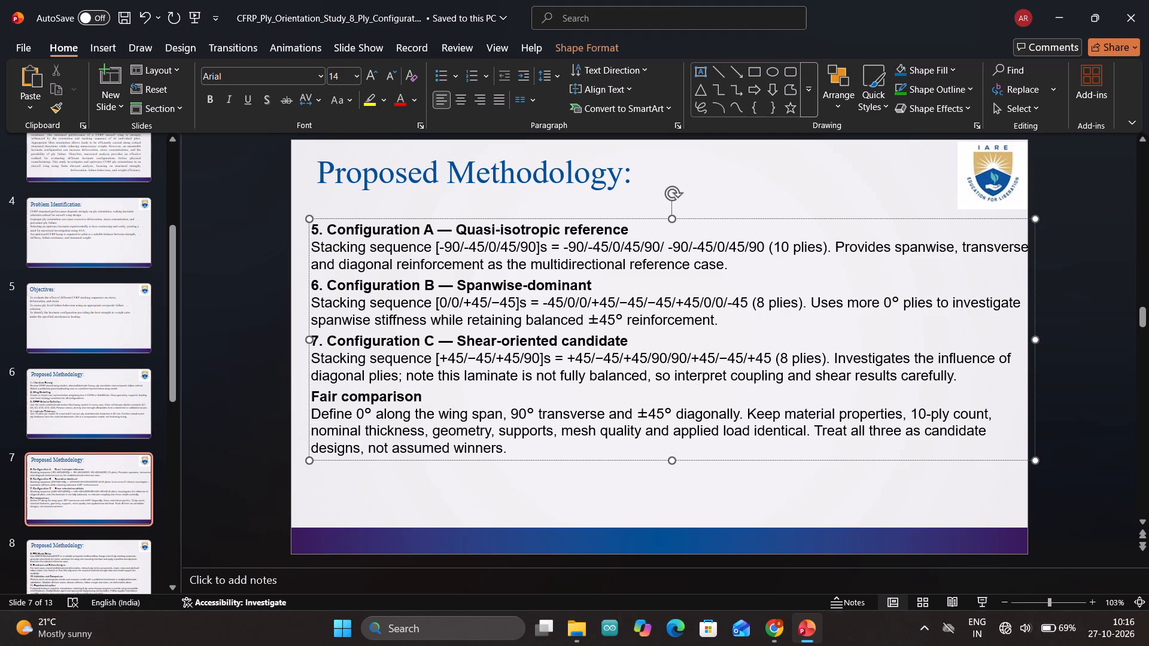
Set the ply counts in parentheses for Configurations B and C to 10 plies.
click(766, 298)
key(BackSpace)
text(10)
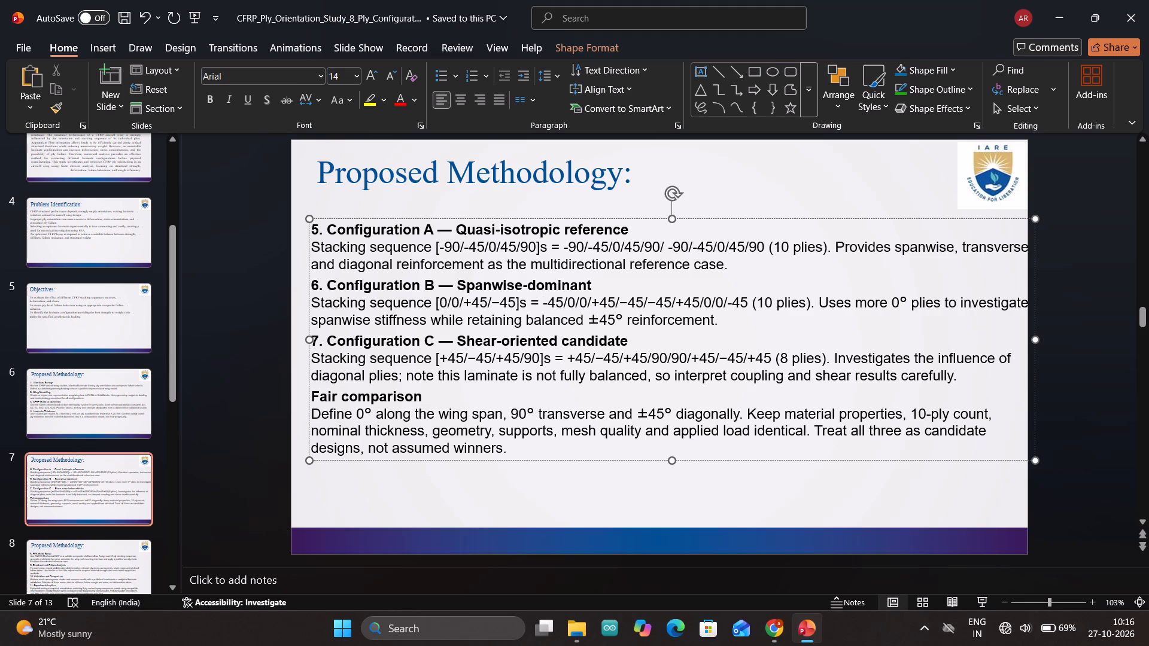
click(791, 358)
key(Left)
key(BackSpace)
text(10)
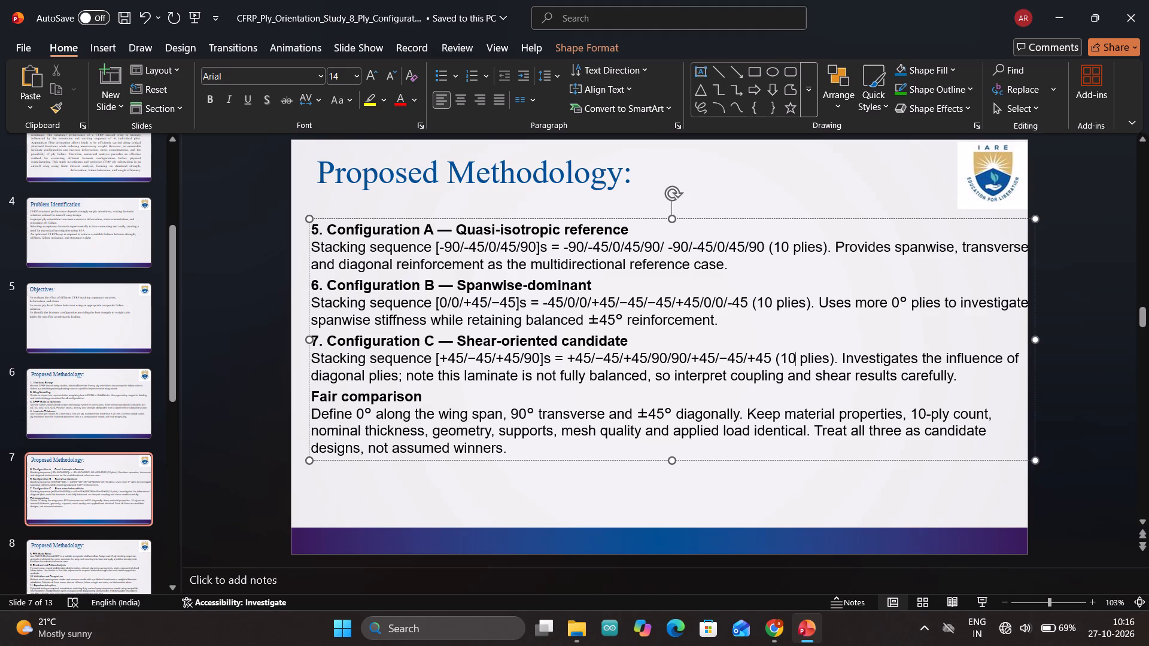
Add a 90 ply at both the start and the end of Configuration C's expanded stacking sequence, separated by slashes.
click(567, 354)
key(slash)
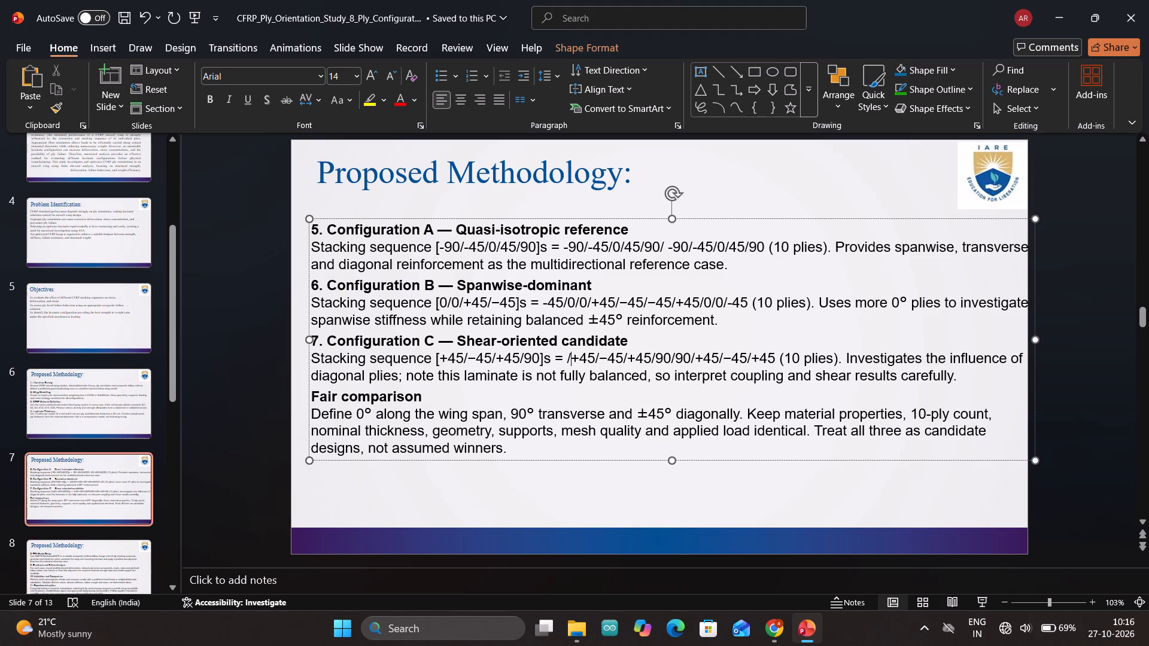
text(90)
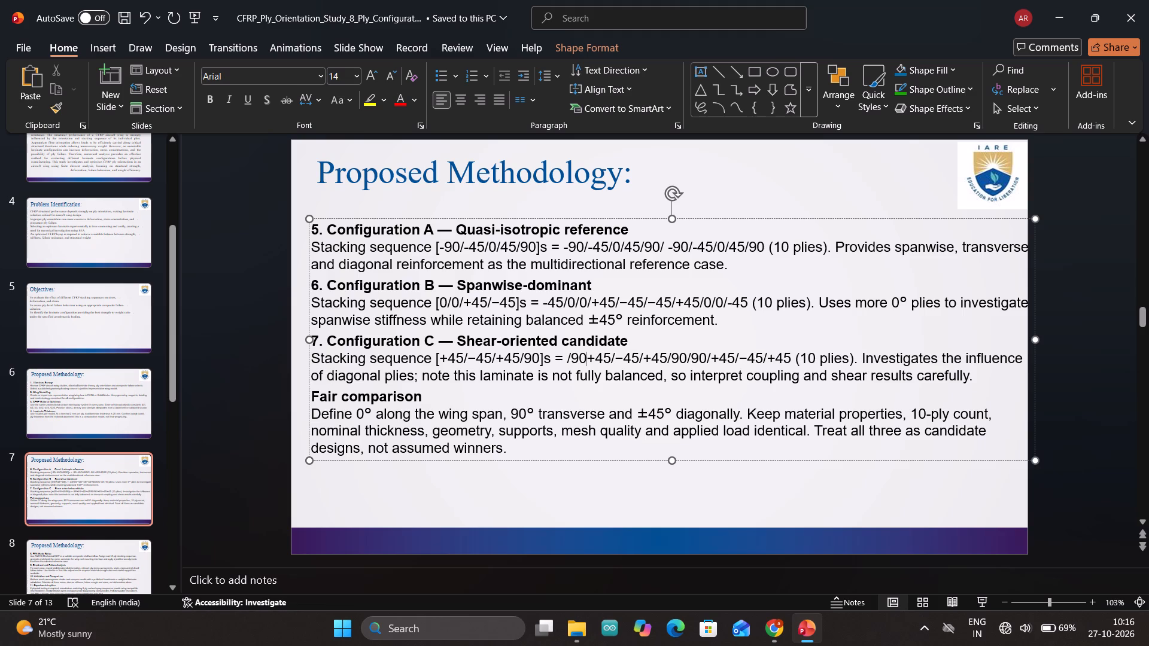
key(BackSpace)
key(BackSpace)
key(Left)
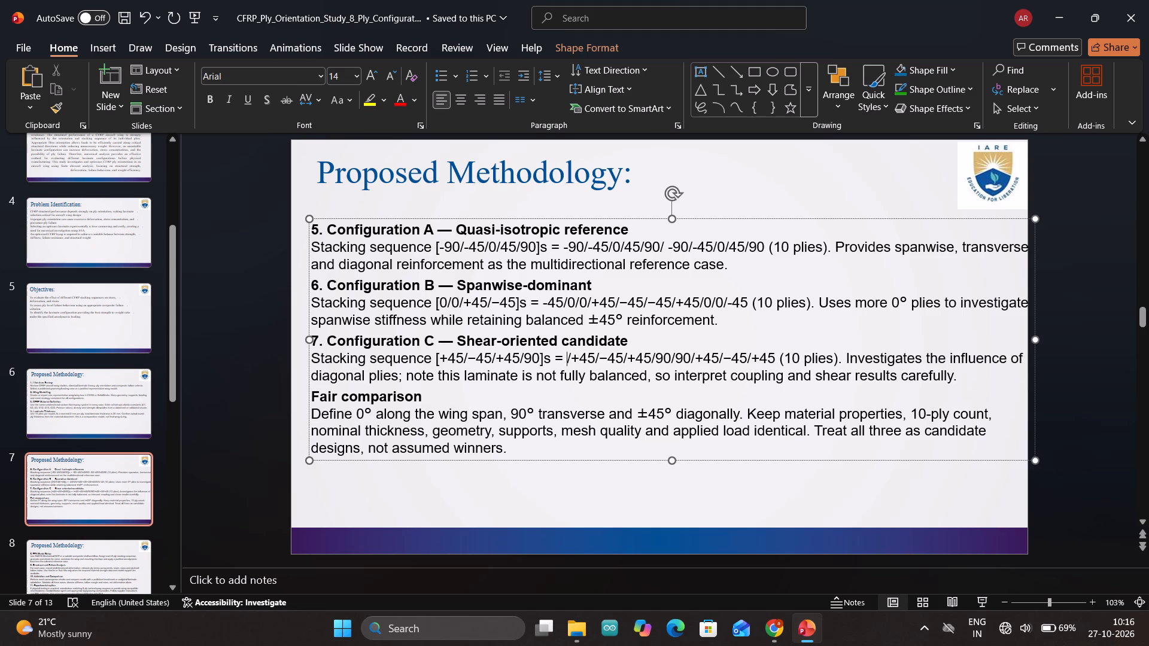
text(90)
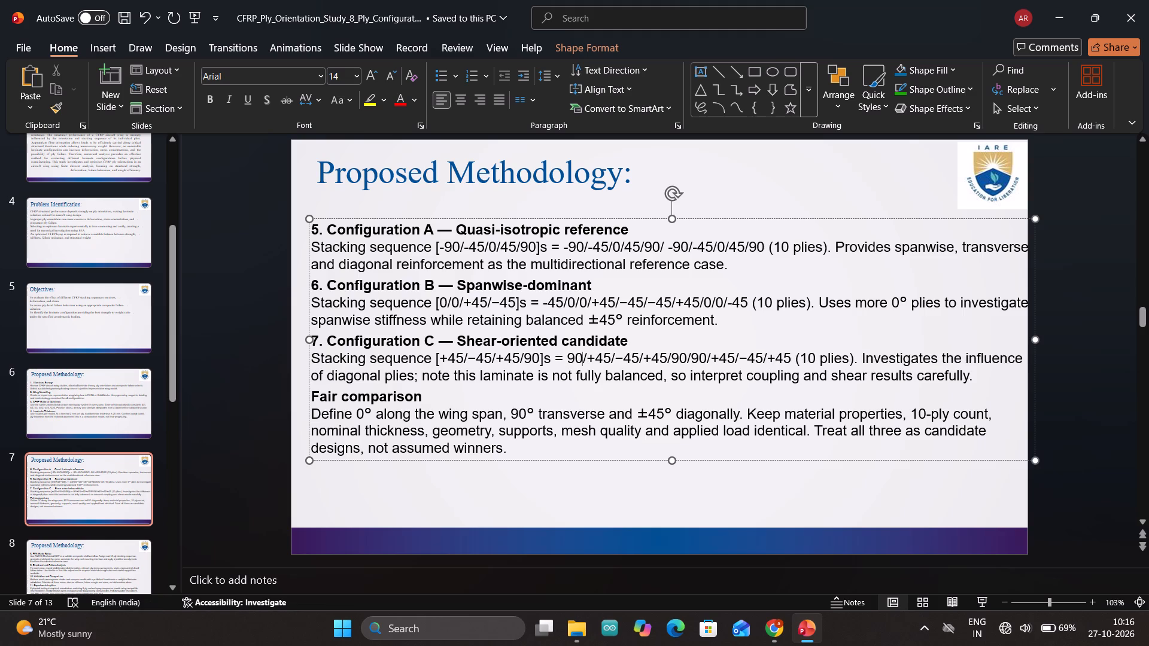
click(564, 356)
click(792, 358)
text(/90)
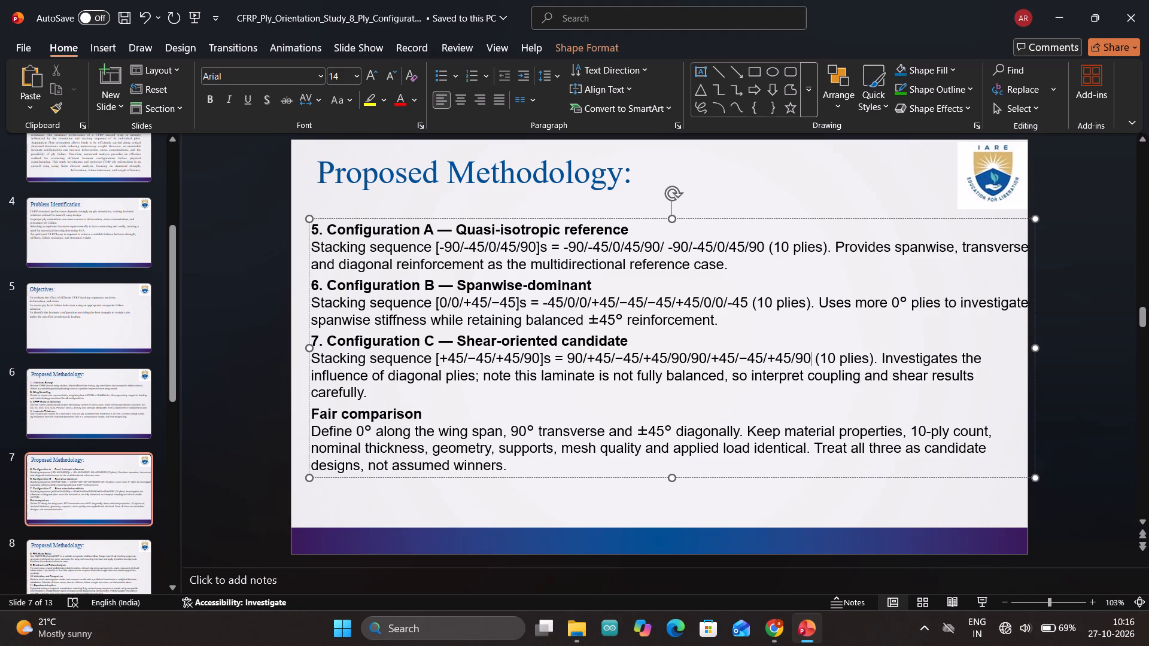
Put a plus sign before each of the four 90 entries in Configuration C's expanded stacking sequence, making them +90.
click(796, 355)
key(shift+plus)
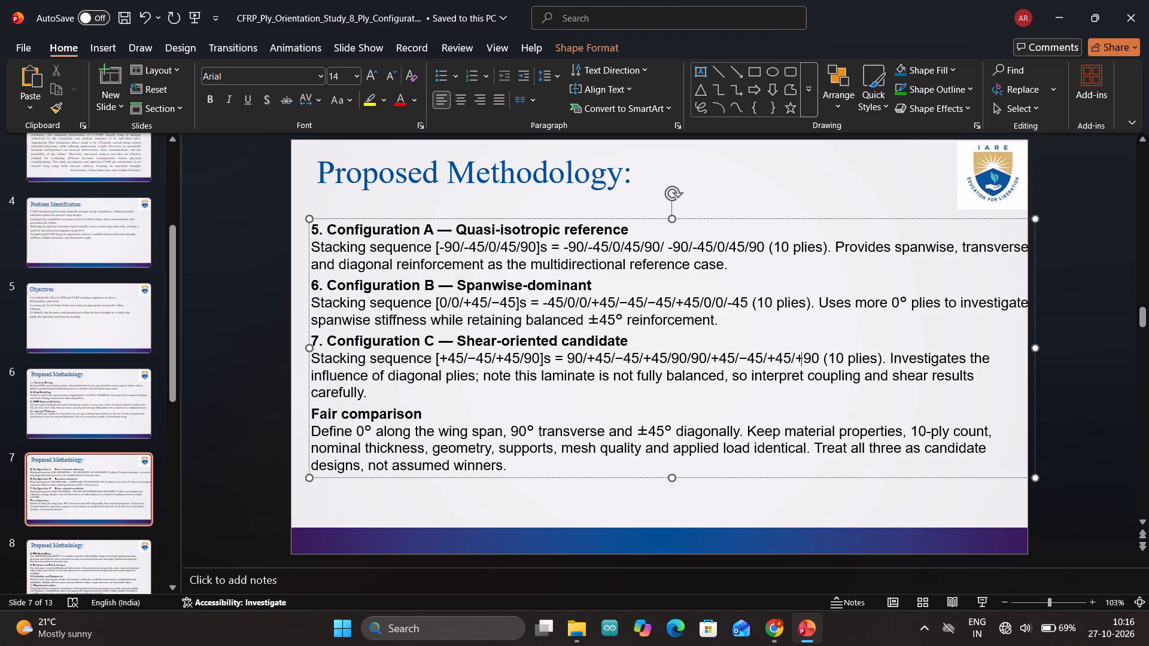
click(691, 356)
key(shift+plus)
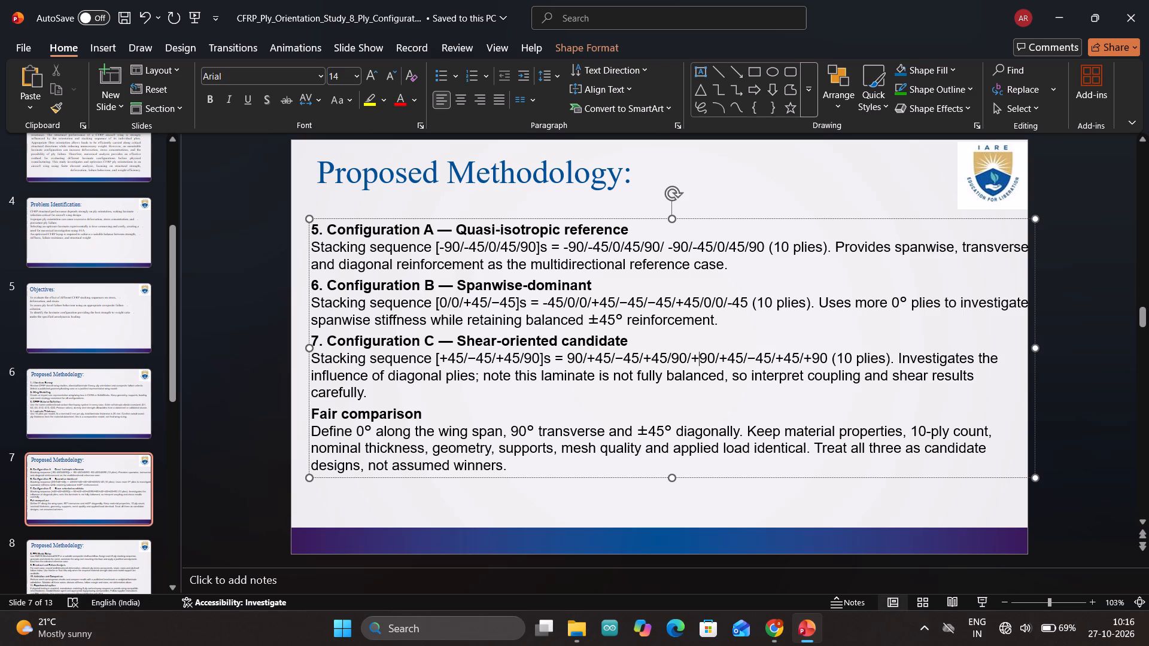
click(673, 358)
key(shift+plus)
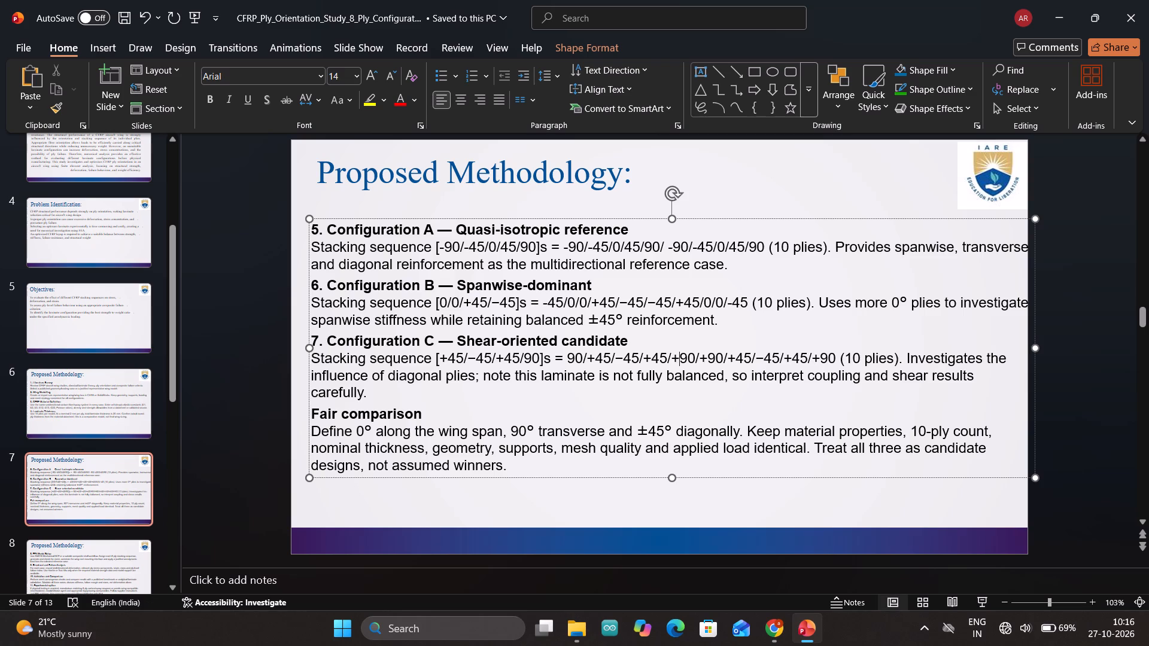
click(569, 356)
key(shift+plus)
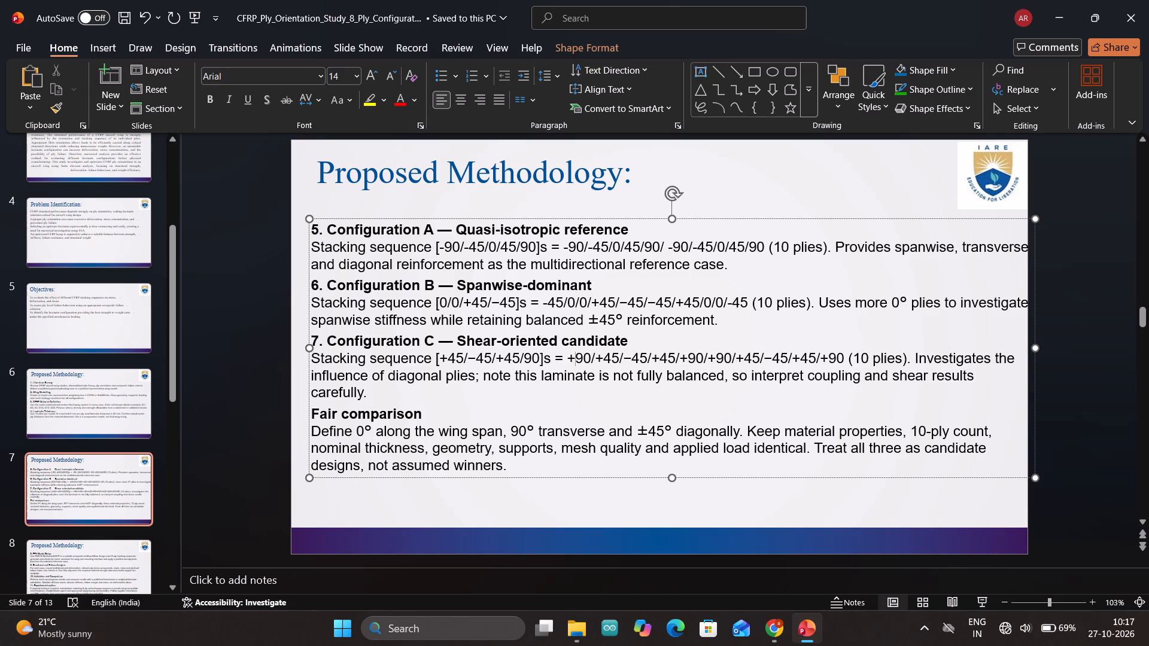
Put plus signs before the positive 45 and 90 entries in both halves of Configuration A's expanded stacking sequence, making them +45/+90.
click(733, 246)
key(Left)
key(shift+plus)
click(755, 245)
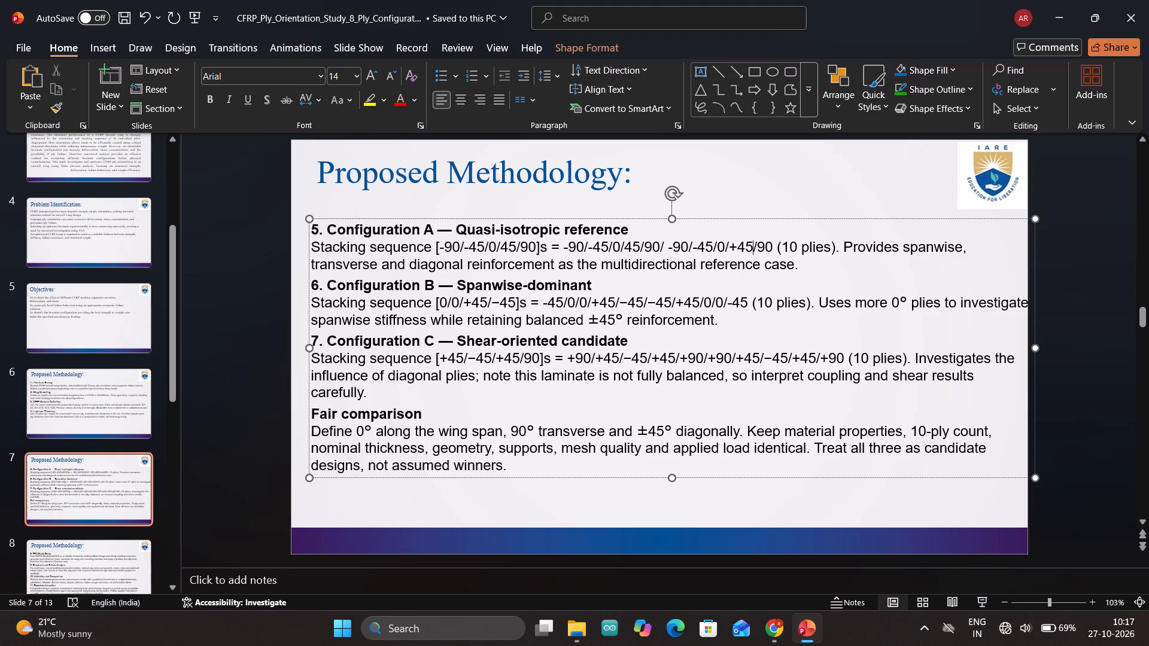
key(Right)
key(shift+plus)
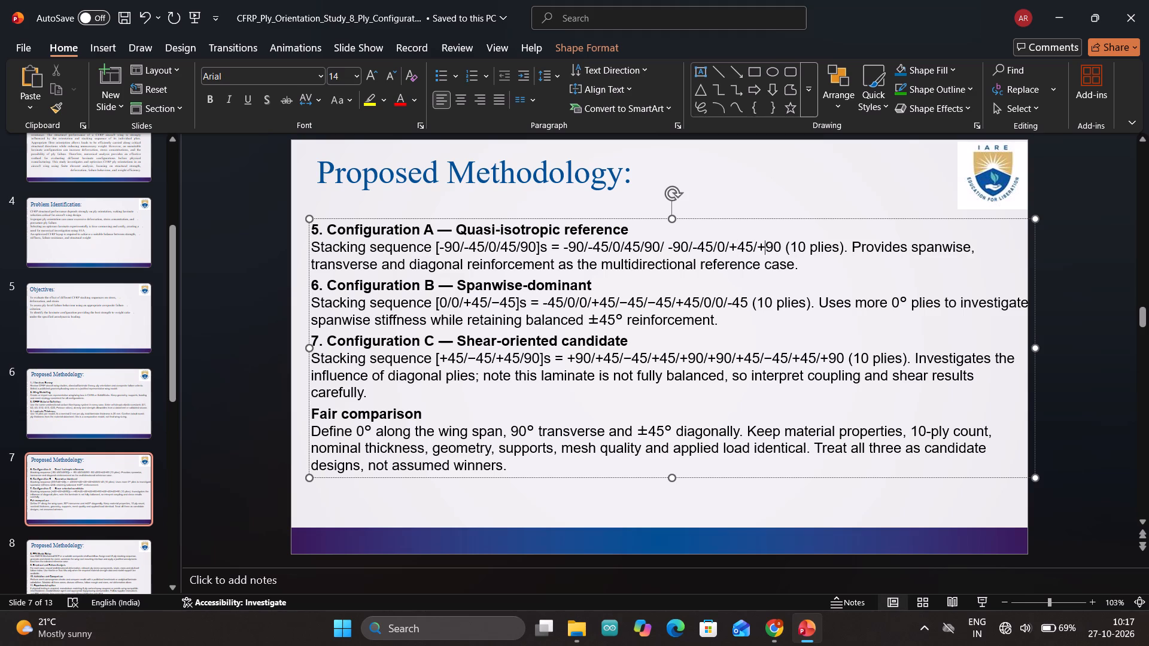
click(648, 243)
key(shift+plus)
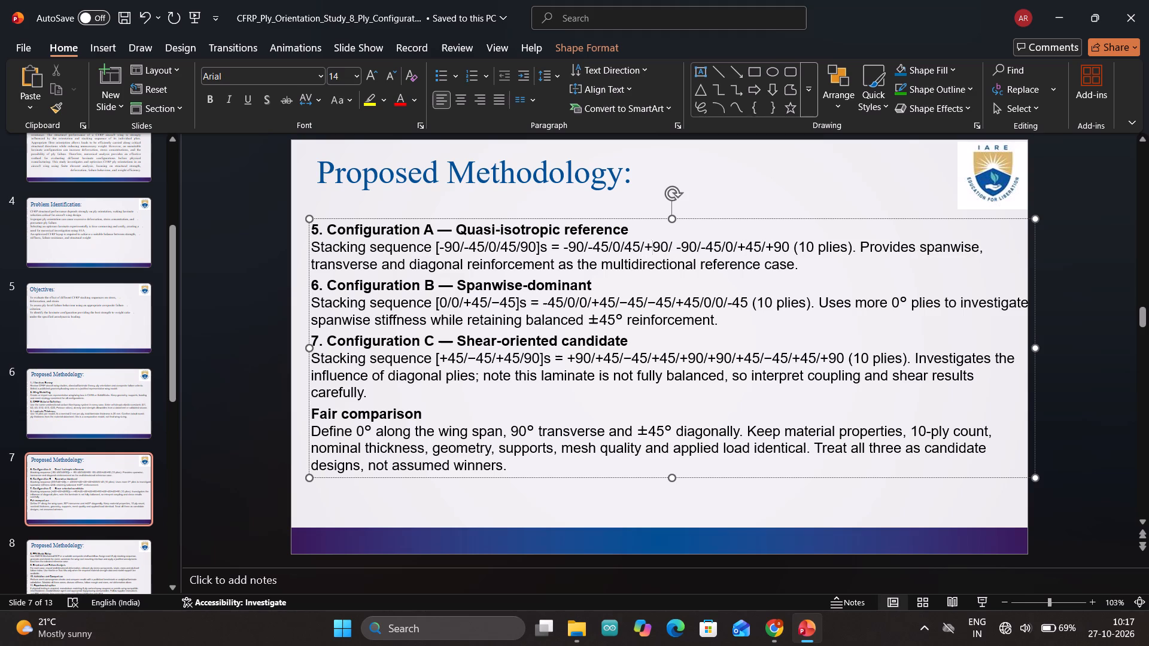
click(626, 246)
key(shift+plus)
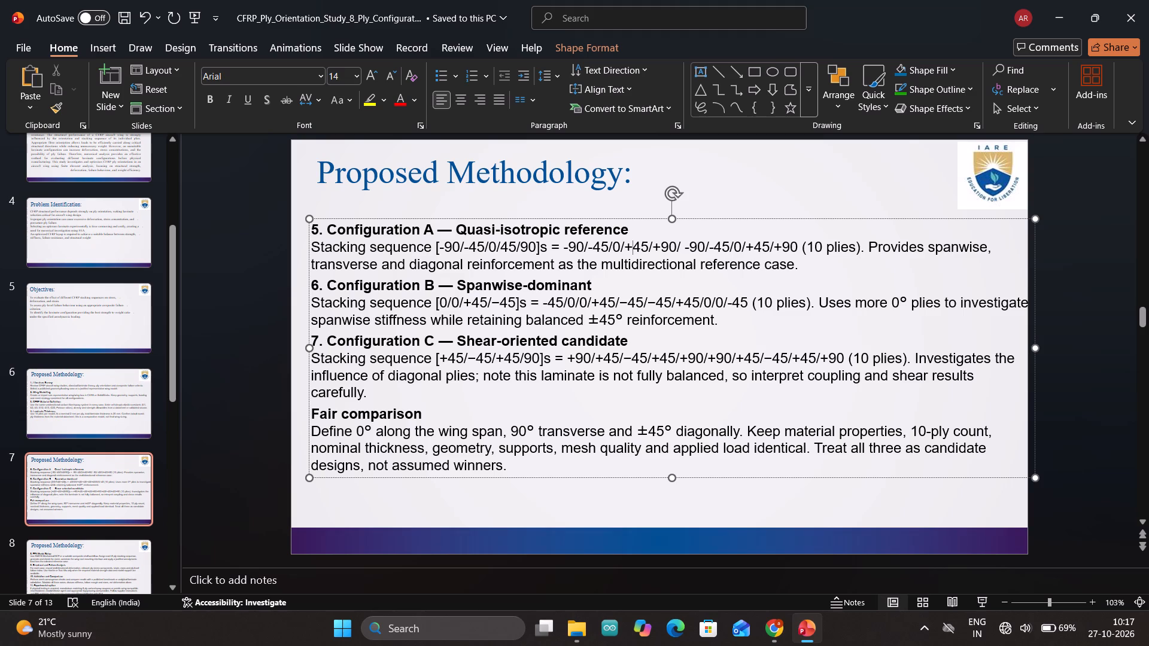
On slide 8, set the ply count of the carbon/epoxy coupons in the Experimental option paragraph to 10-ply.
key(Down)
key(Down)
scroll(672, 428, down, 2)
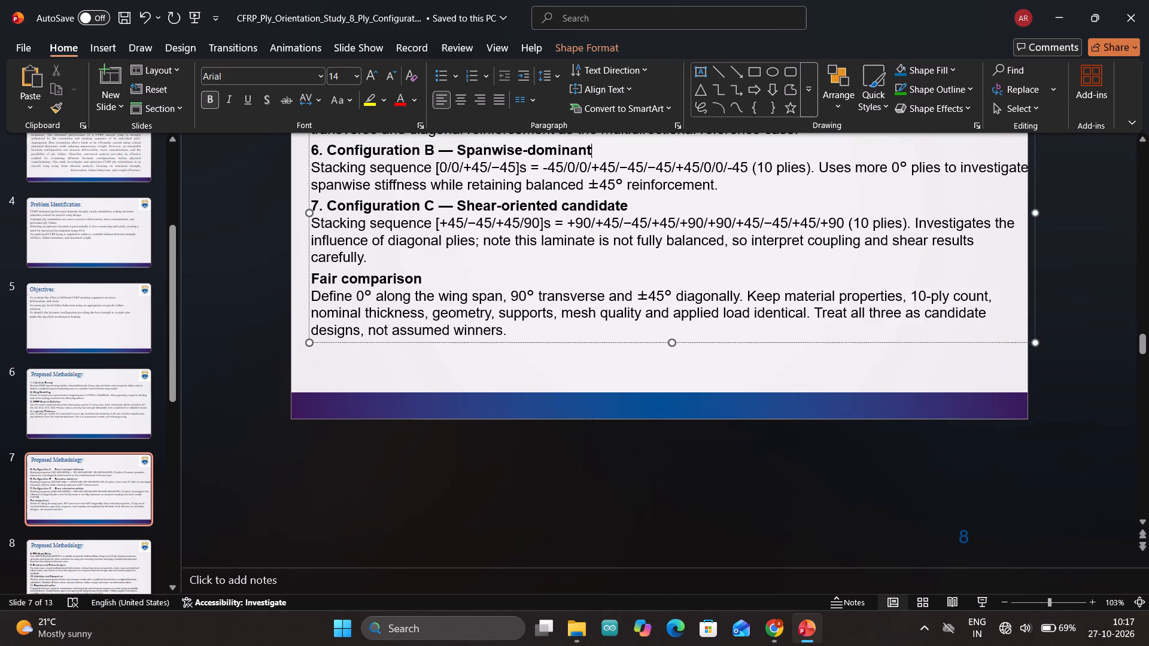
click(303, 487)
key(Down)
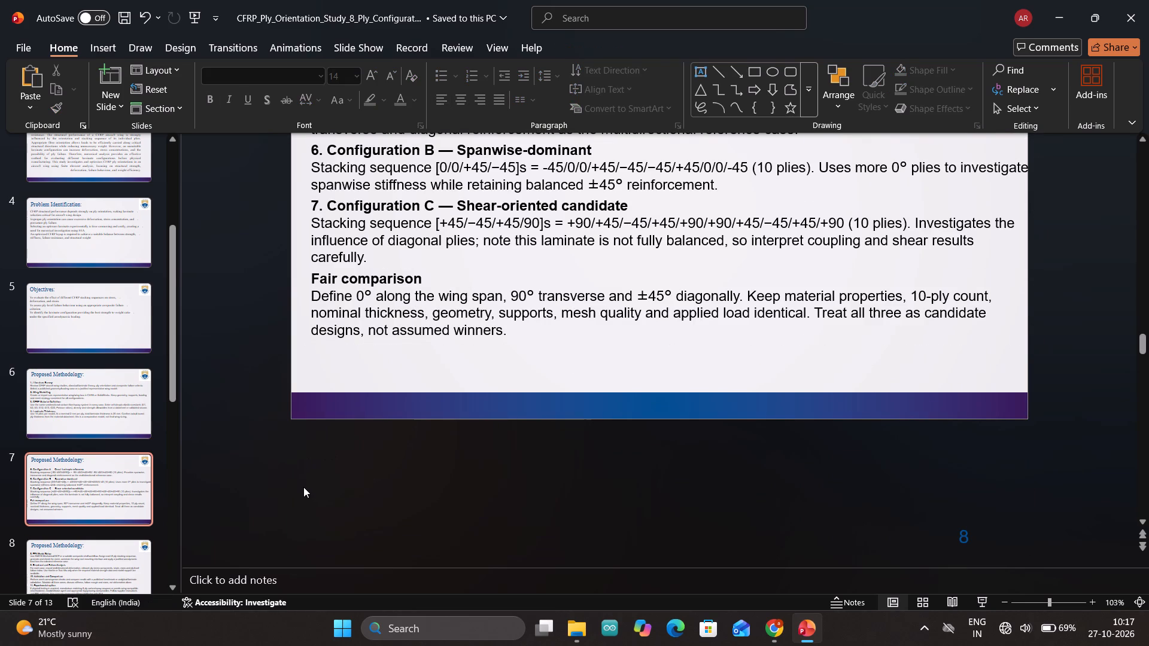
scroll(303, 487, up, 2)
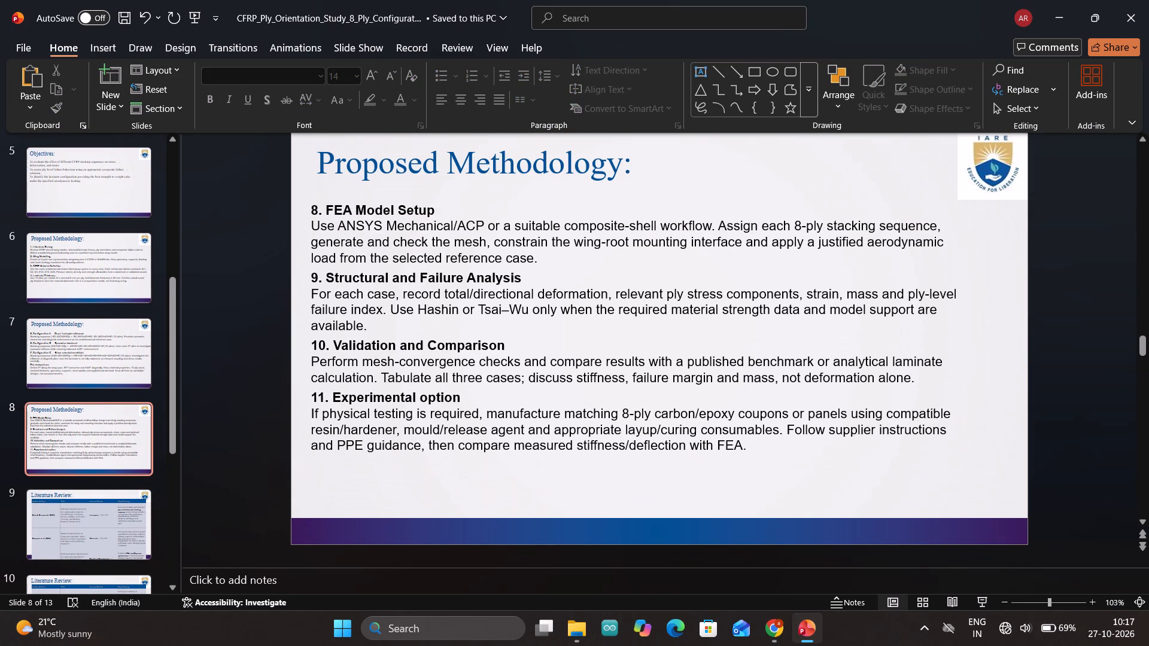
click(630, 412)
key(BackSpace)
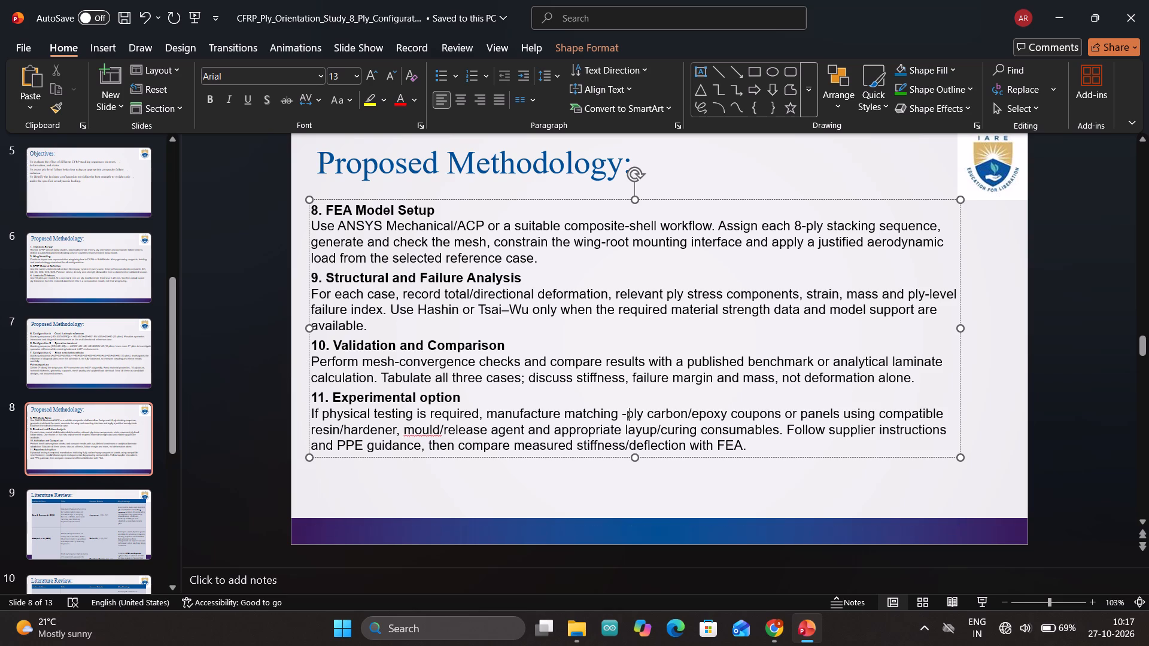
text(10)
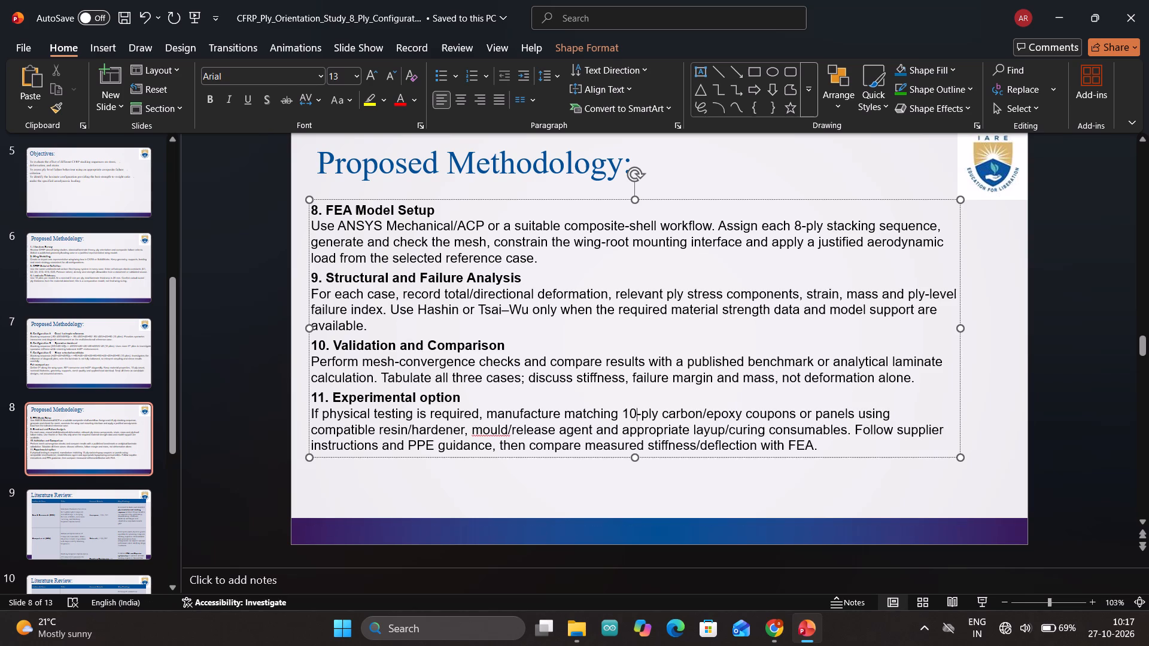
On slide 6, correct the Laminate Thickness paragraph to a nominal 0.2 mm per ply and a total laminate thickness of 2.0 mm.
click(573, 508)
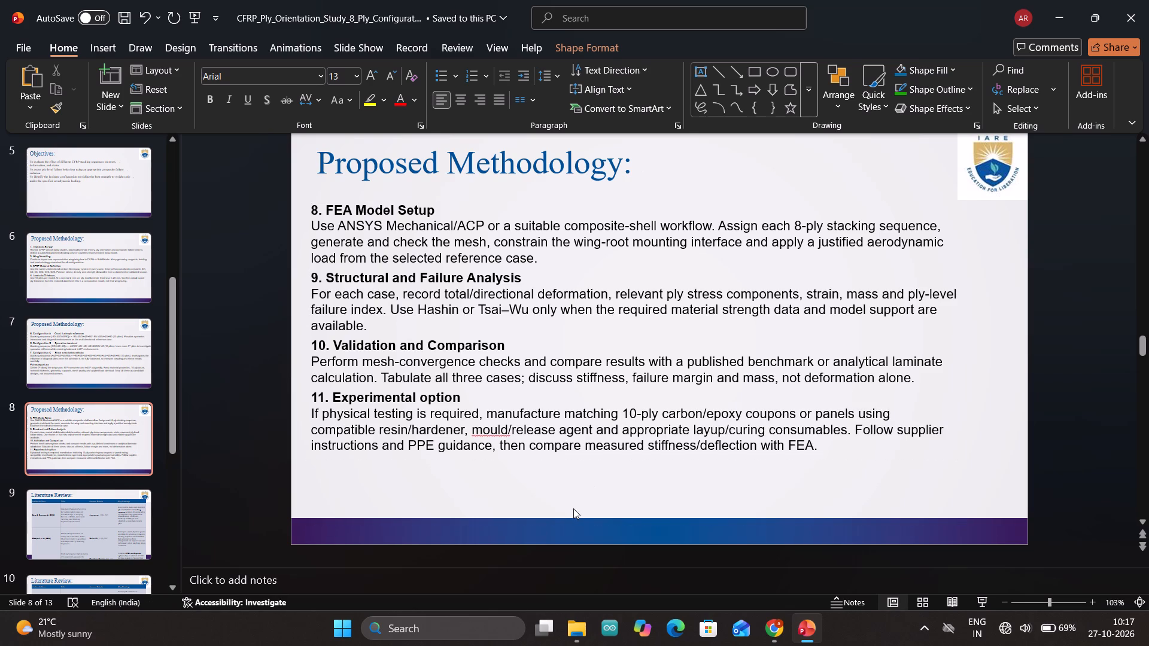
key(Down)
key(Up)
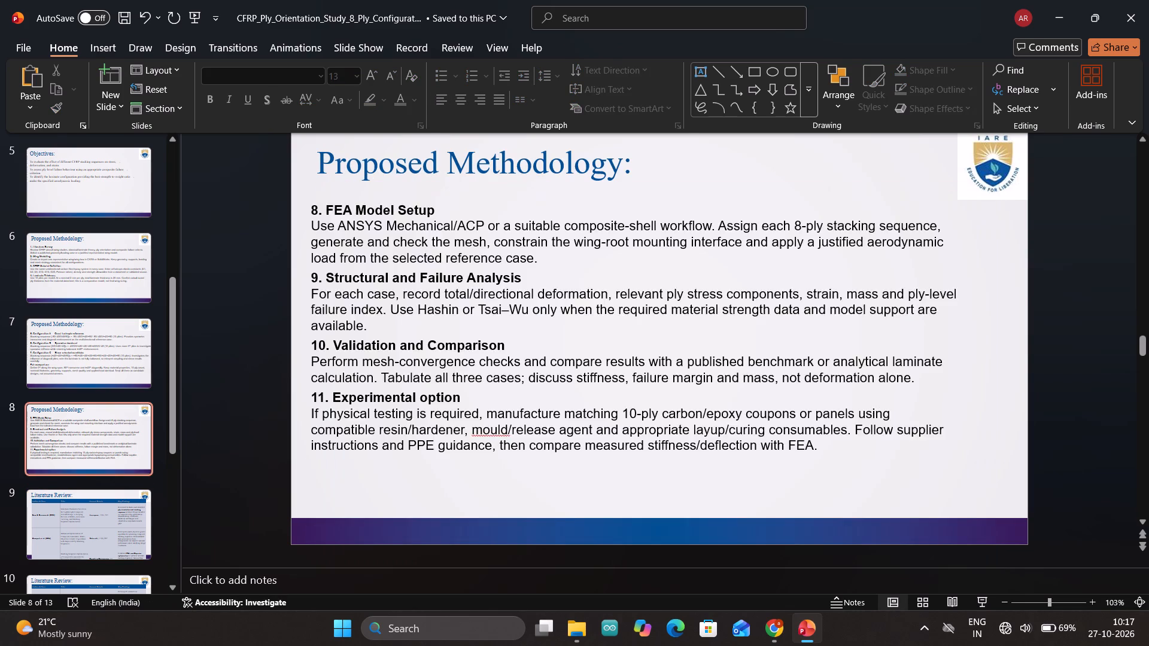
key(Up)
key(Up)
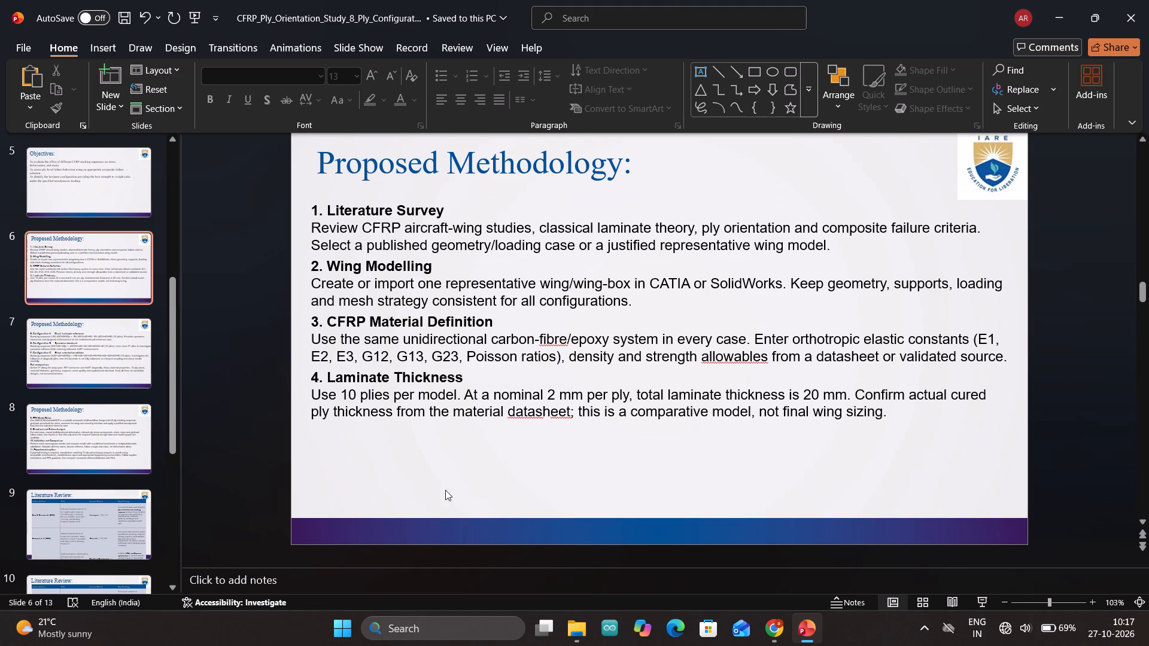
click(546, 397)
text(0.2)
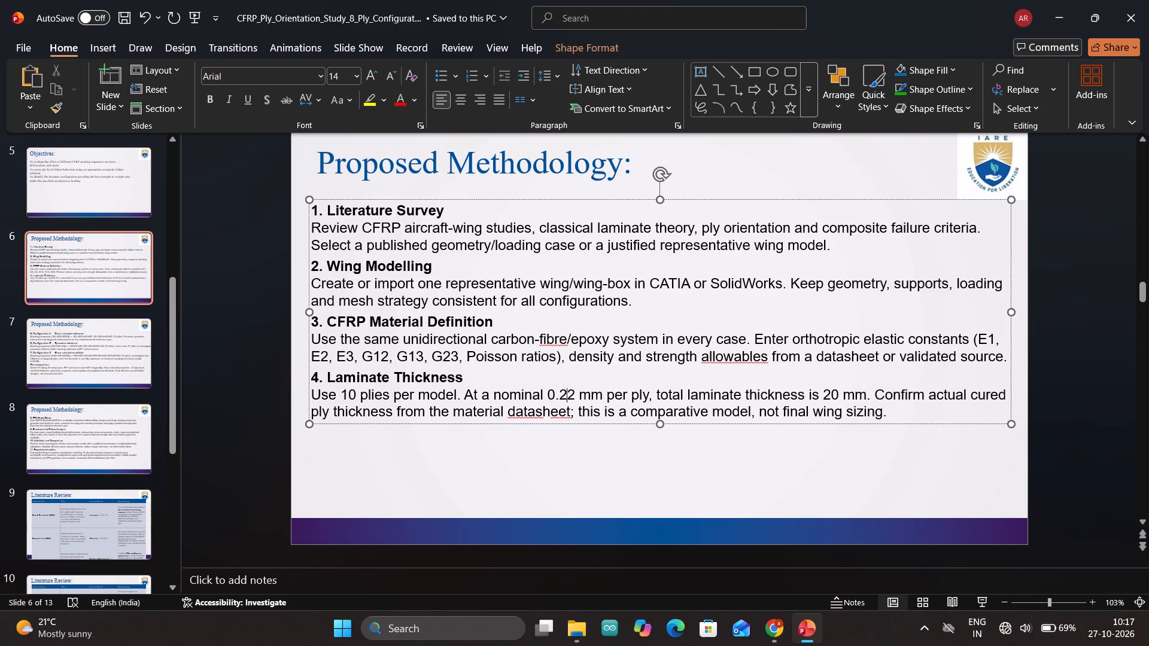
key(BackSpace)
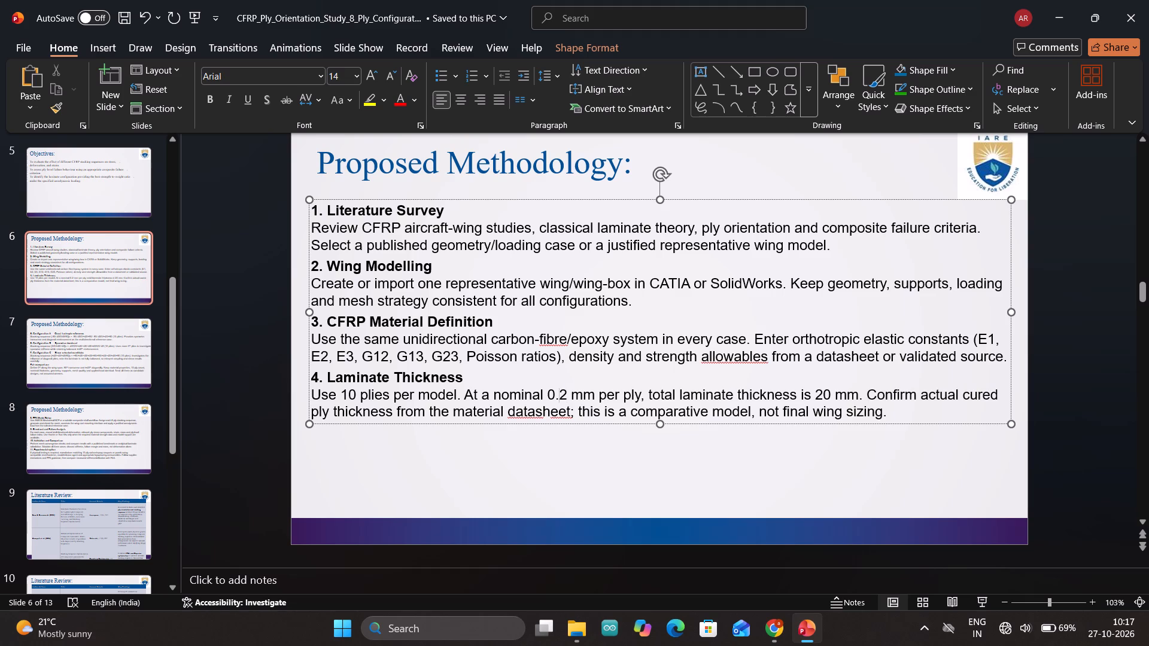
click(823, 391)
key(period)
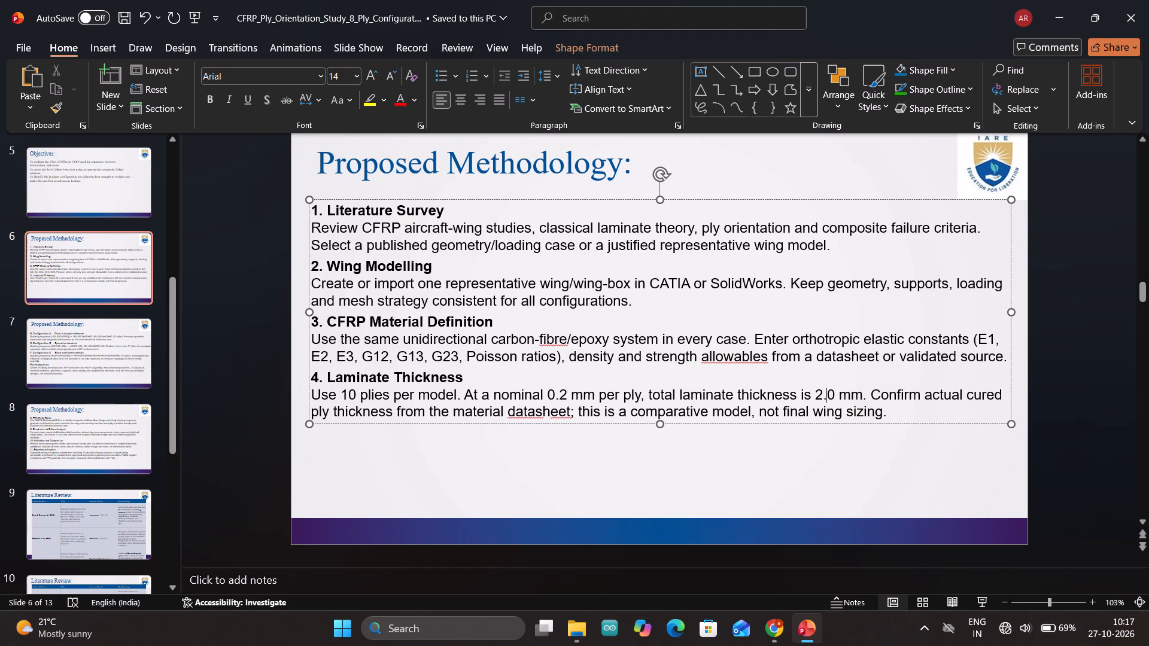
click(833, 437)
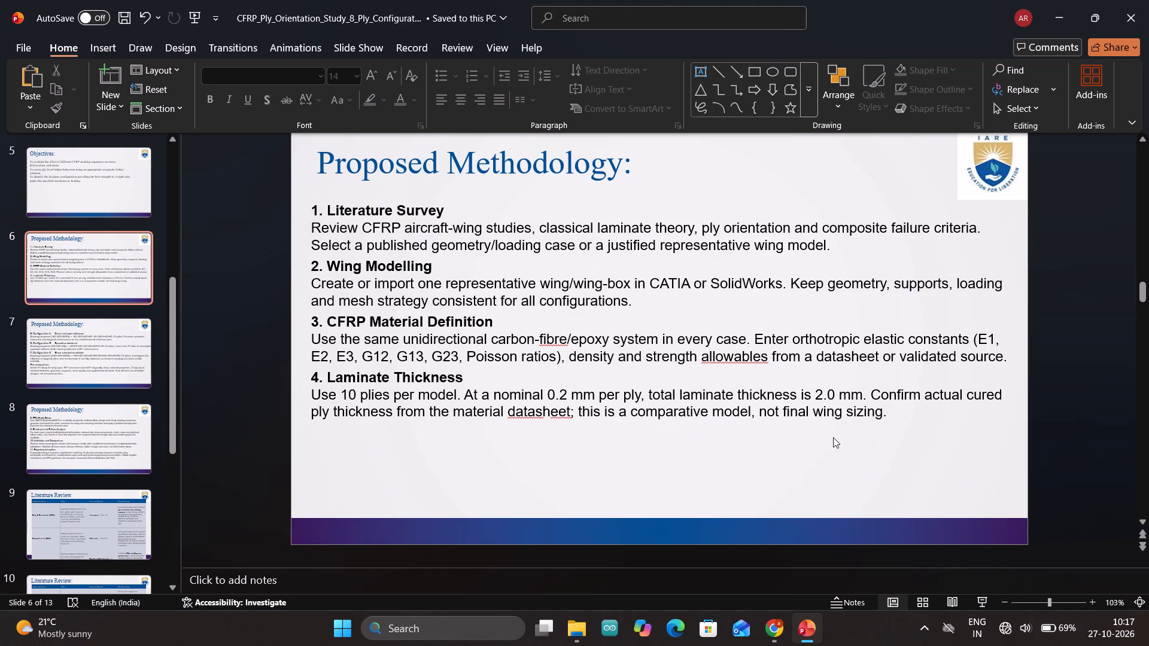
Look back through the slides before the methodology section, from Objectives to the title slide.
key(Up)
key(Up)
key(Up)
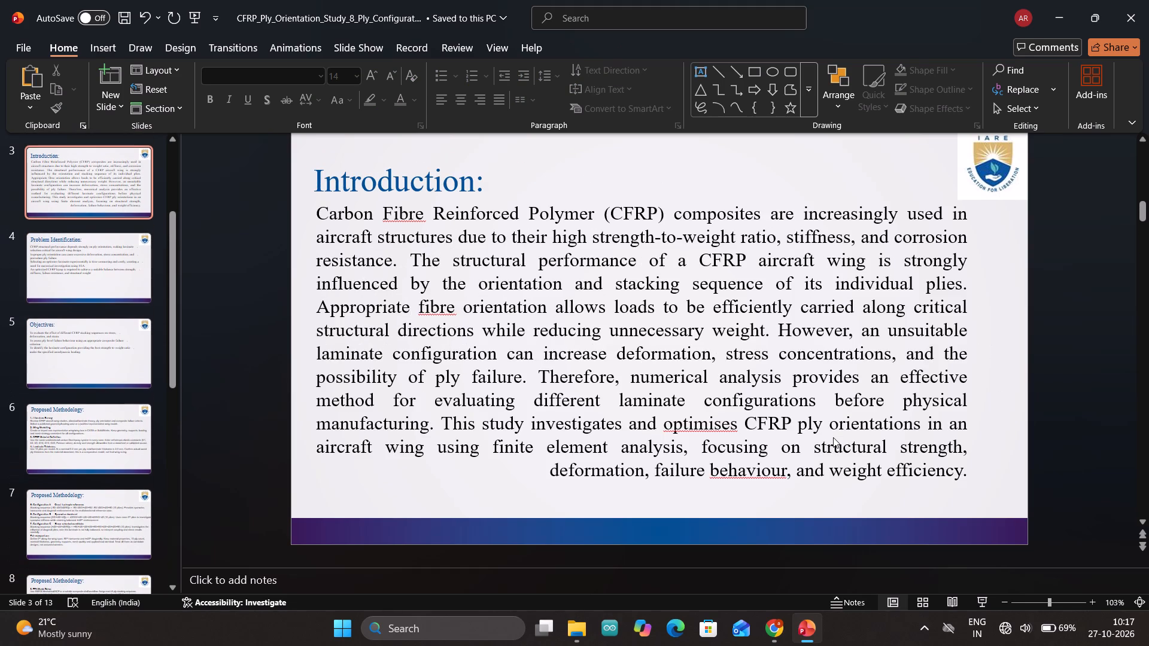
key(Up)
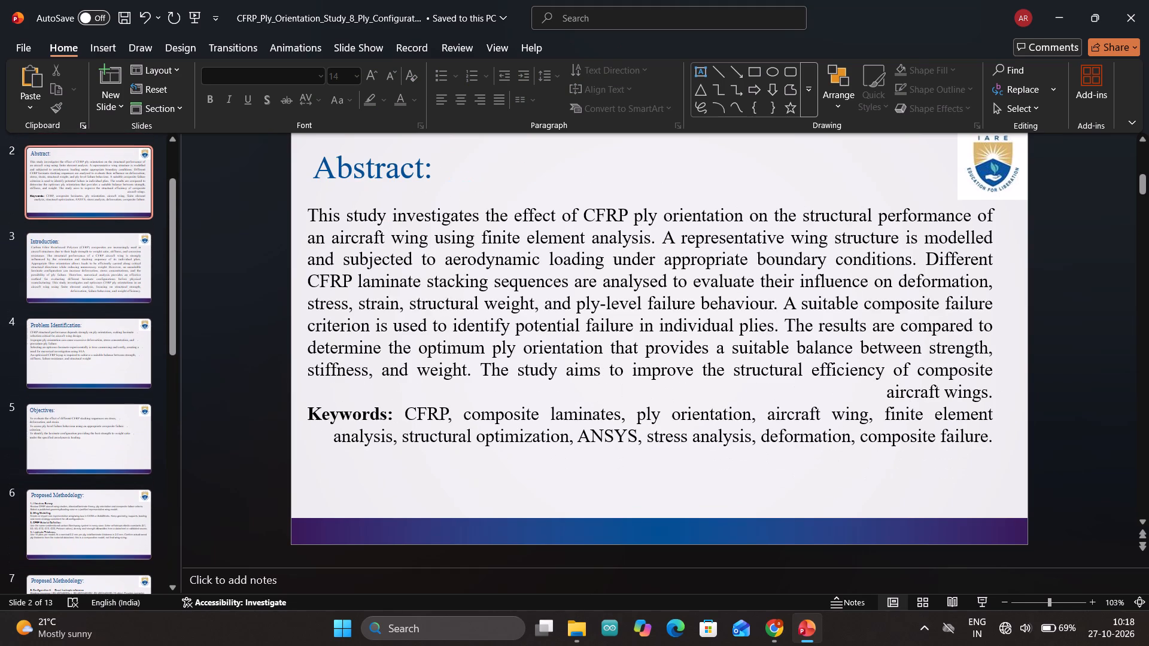
key(Up)
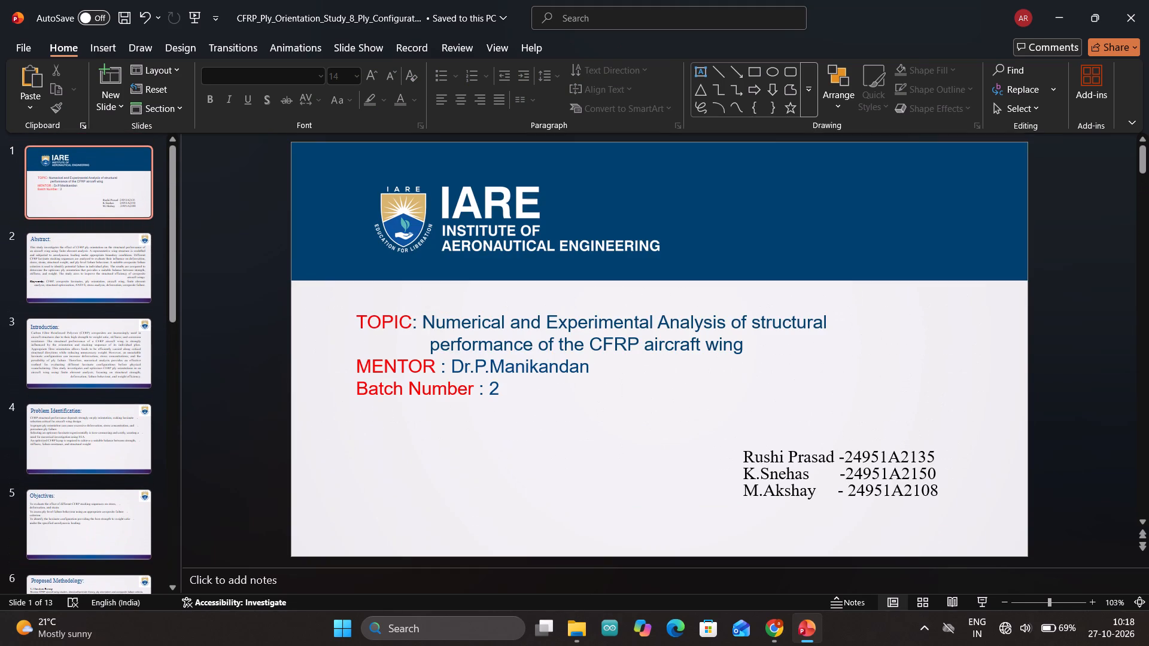
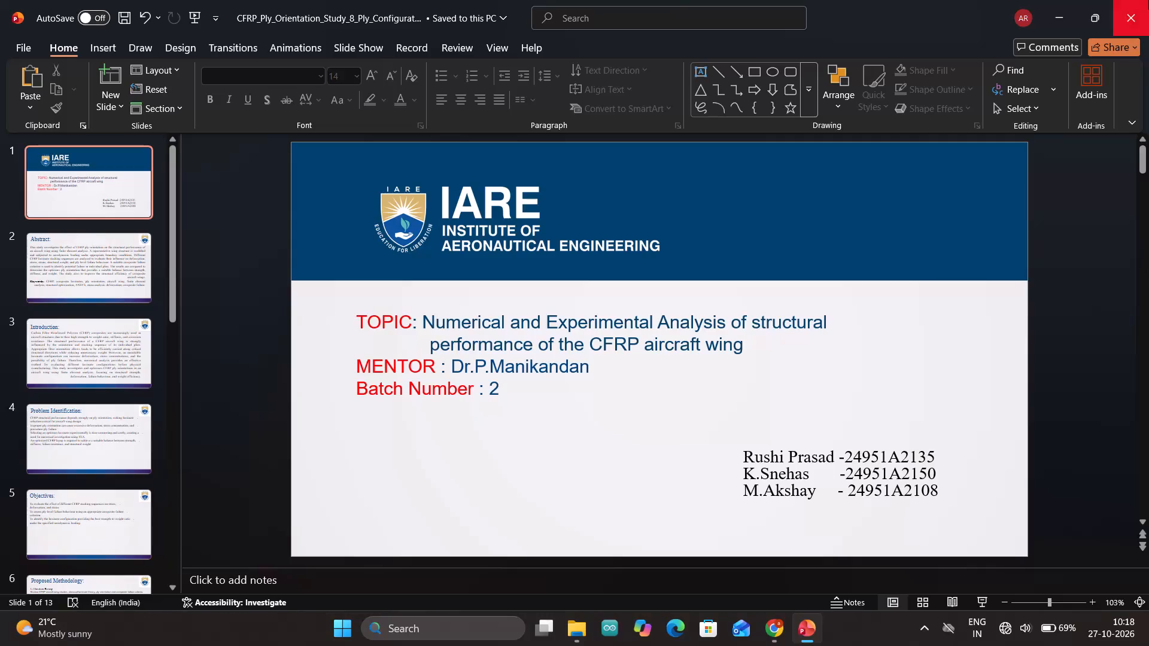
Minimize the presentation window and the Downloads folder window so the desktop is clear.
click(1051, 16)
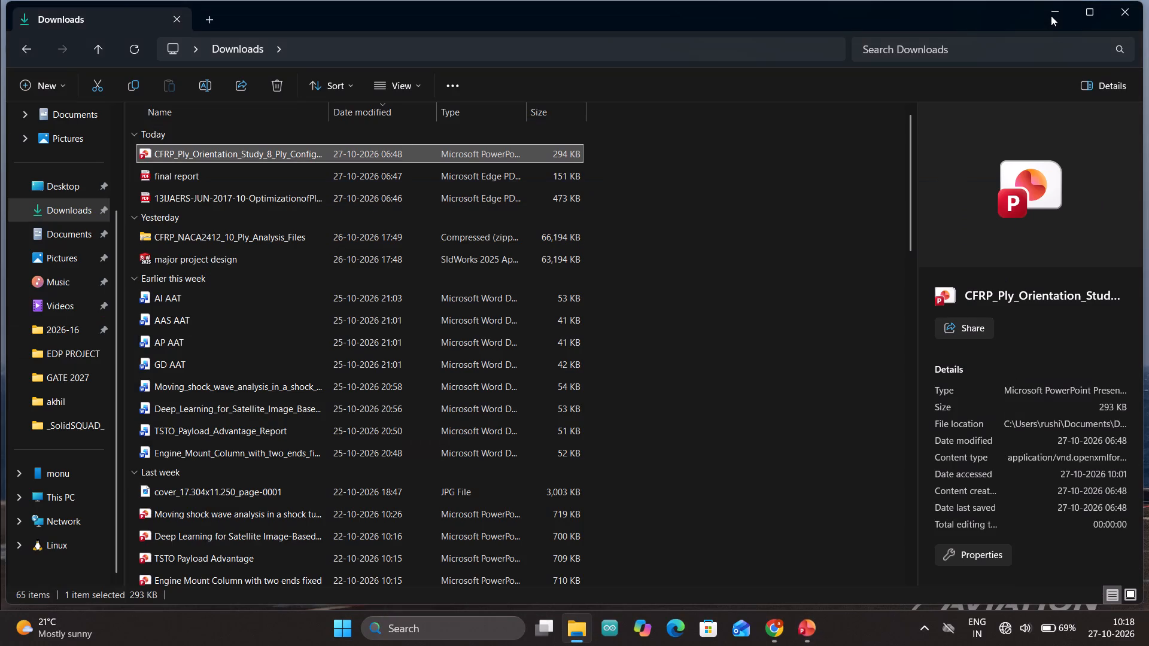
click(1058, 9)
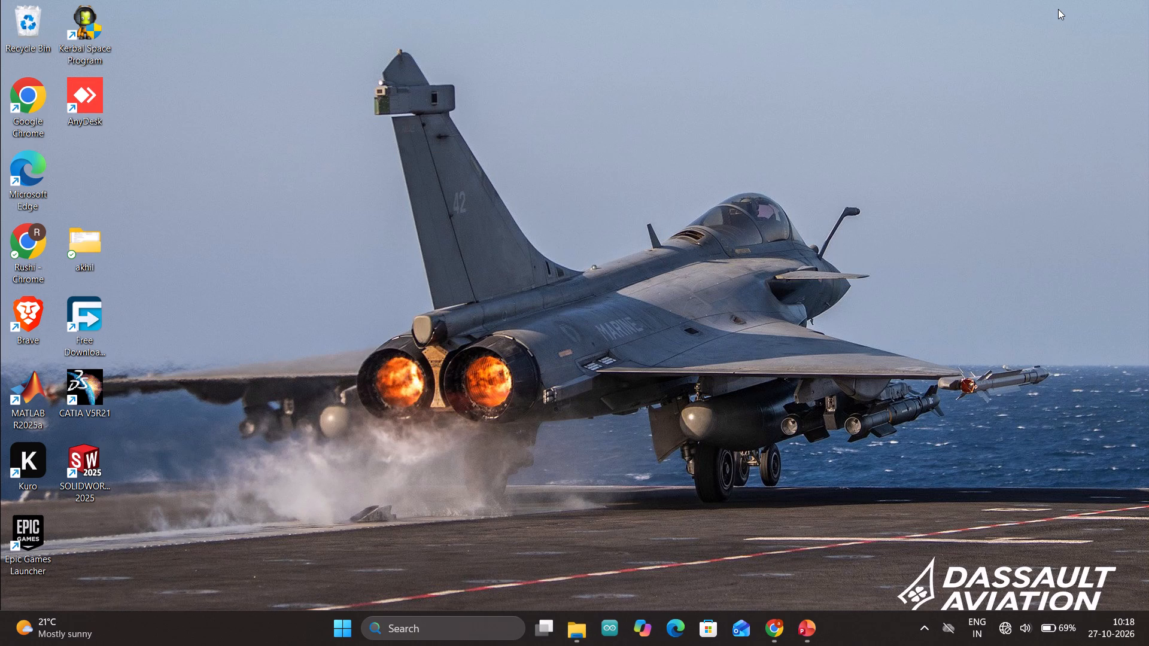
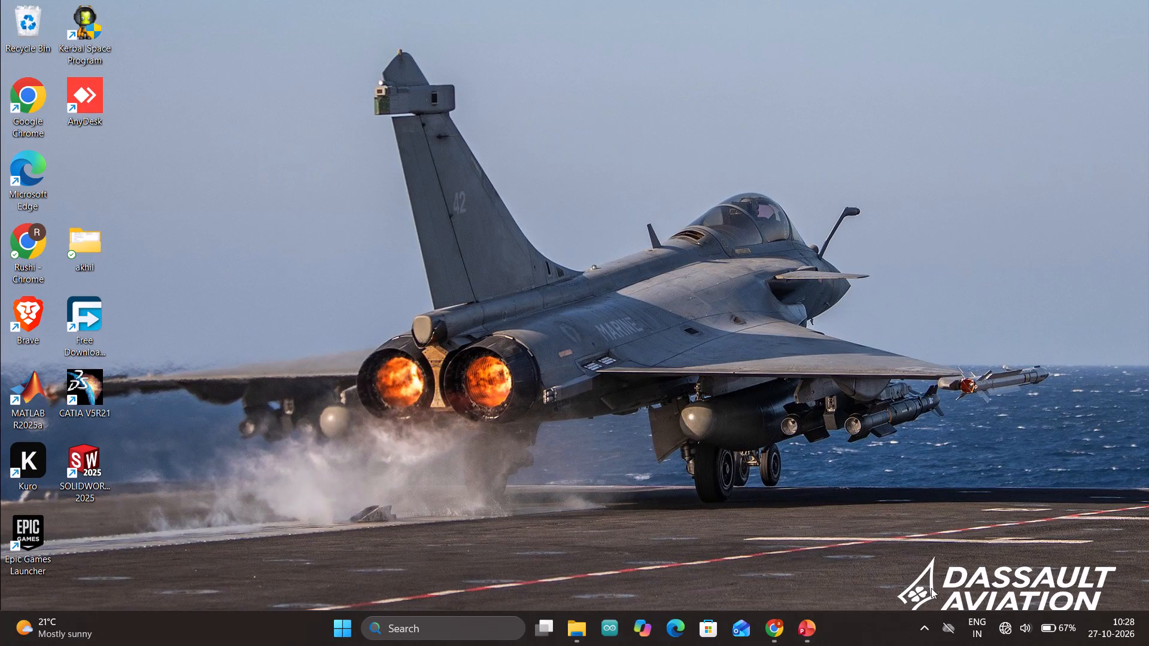
Switch from the desktop back to the open CFRP ply orientation study presentation in PowerPoint.
click(809, 626)
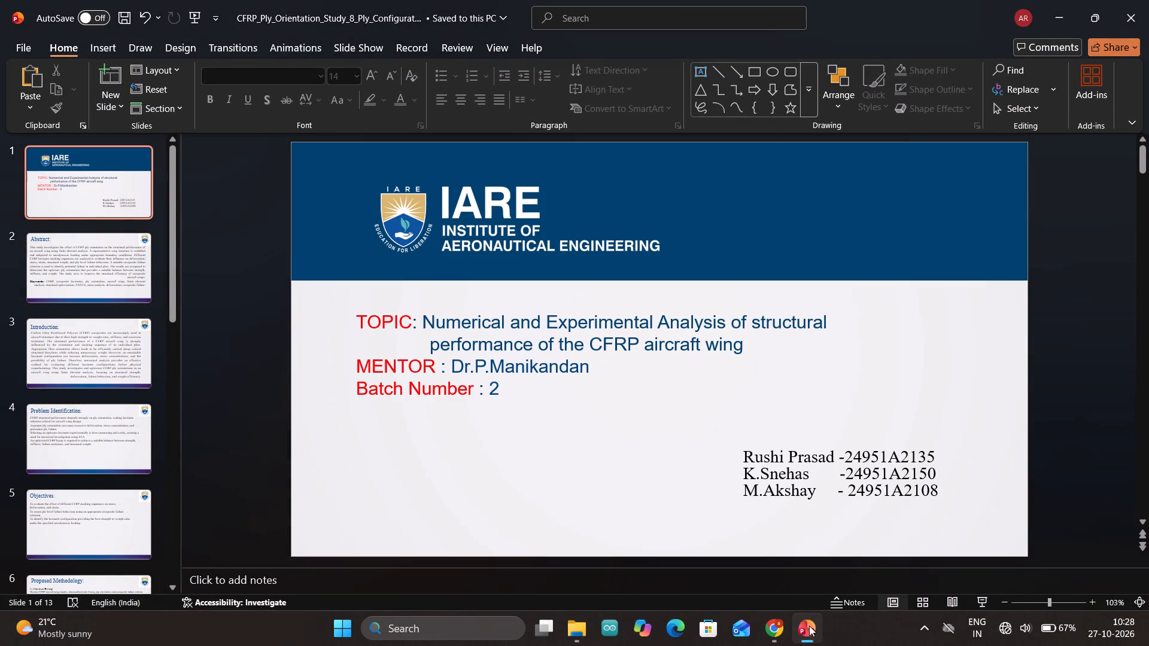
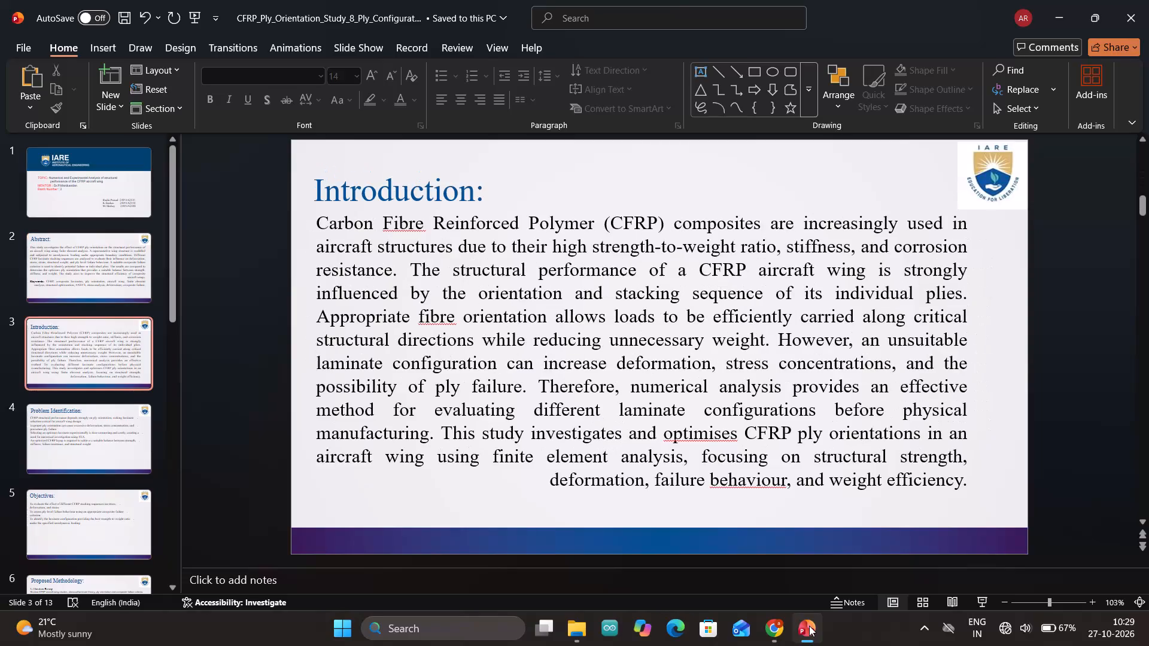
Review the slides from the Introduction through the Literature Review tables, ending on the first Proposed Methodology slide.
key(Down)
key(Down)
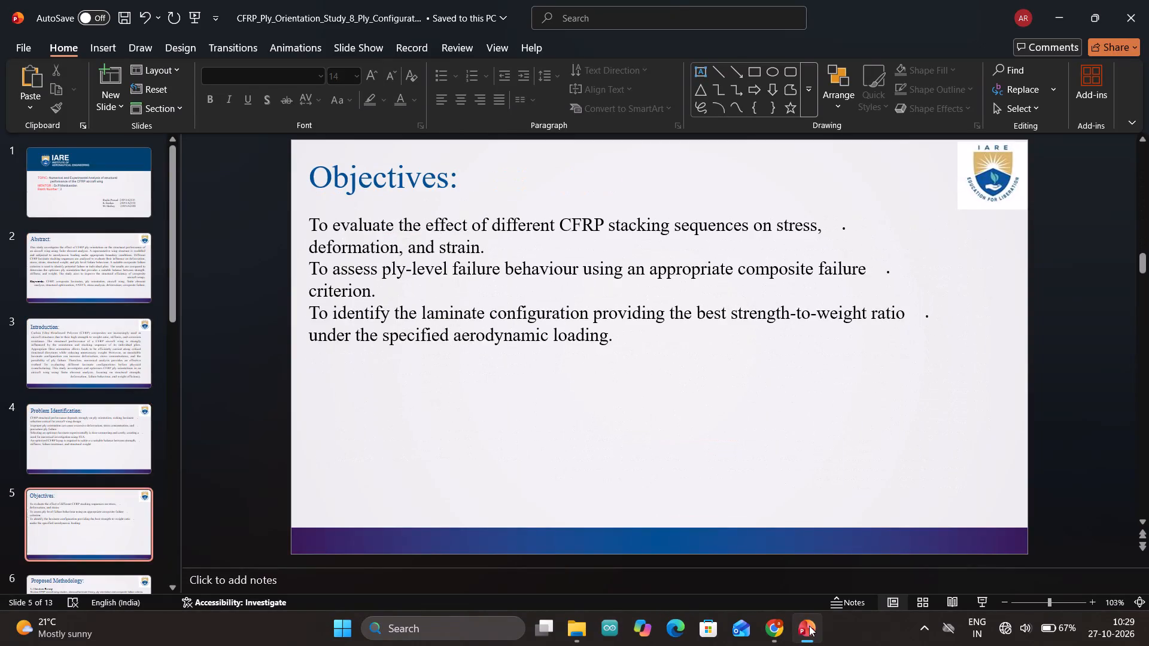
key(Down)
key(Down)
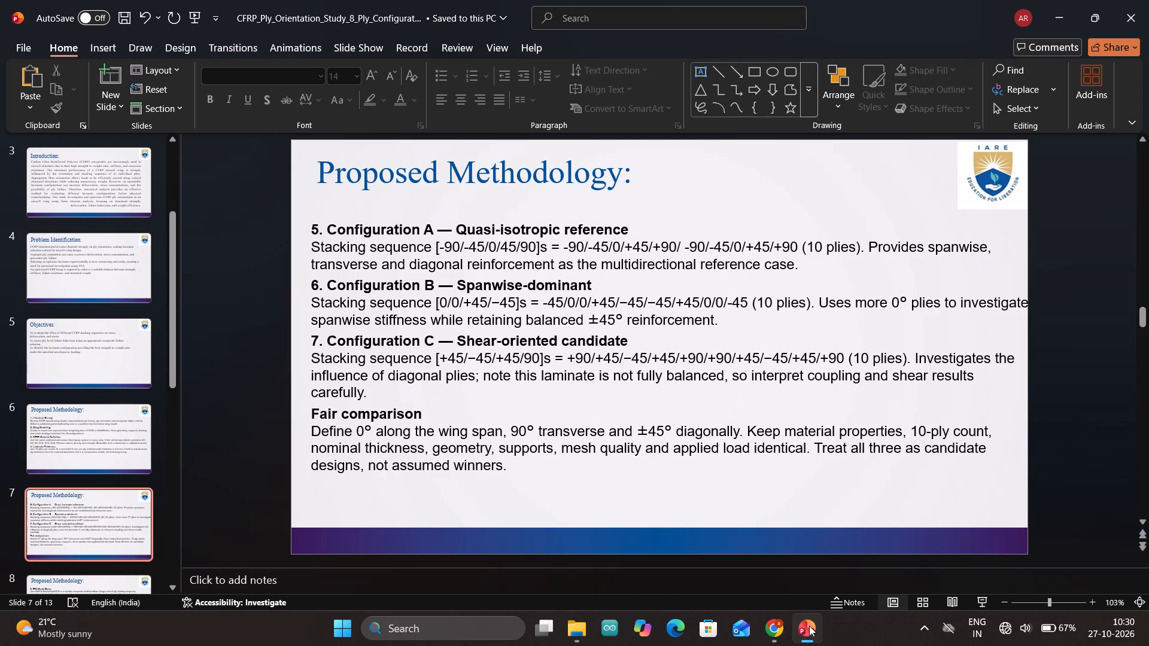
scroll(809, 626, up, 6)
key(Down)
key(Down)
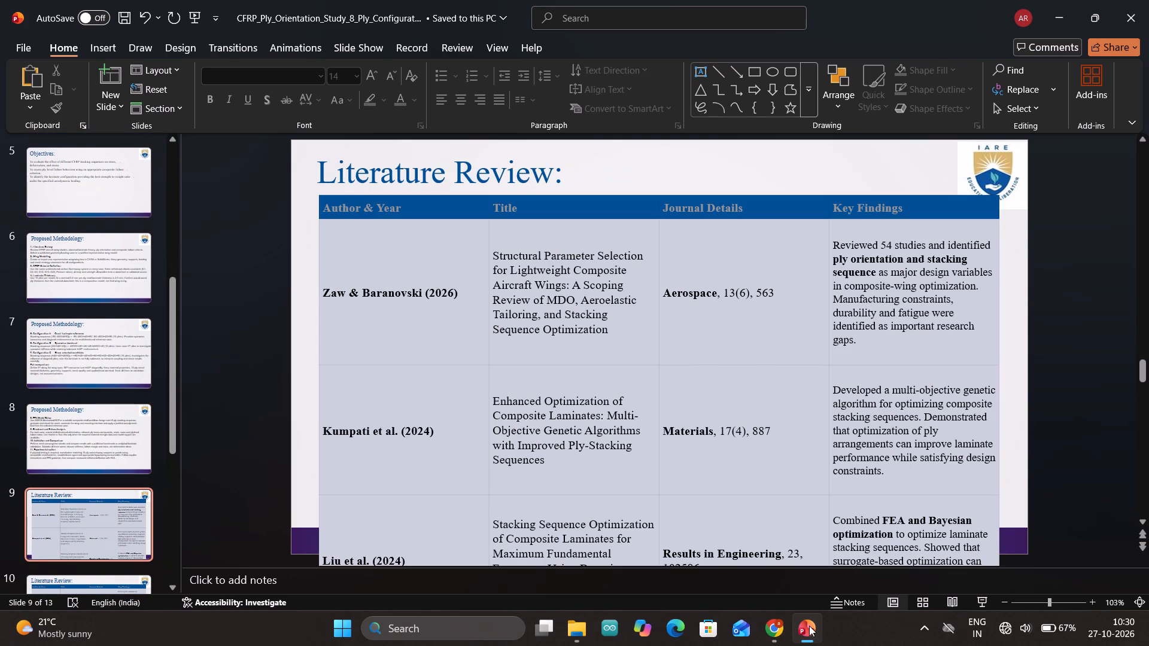
key(Down)
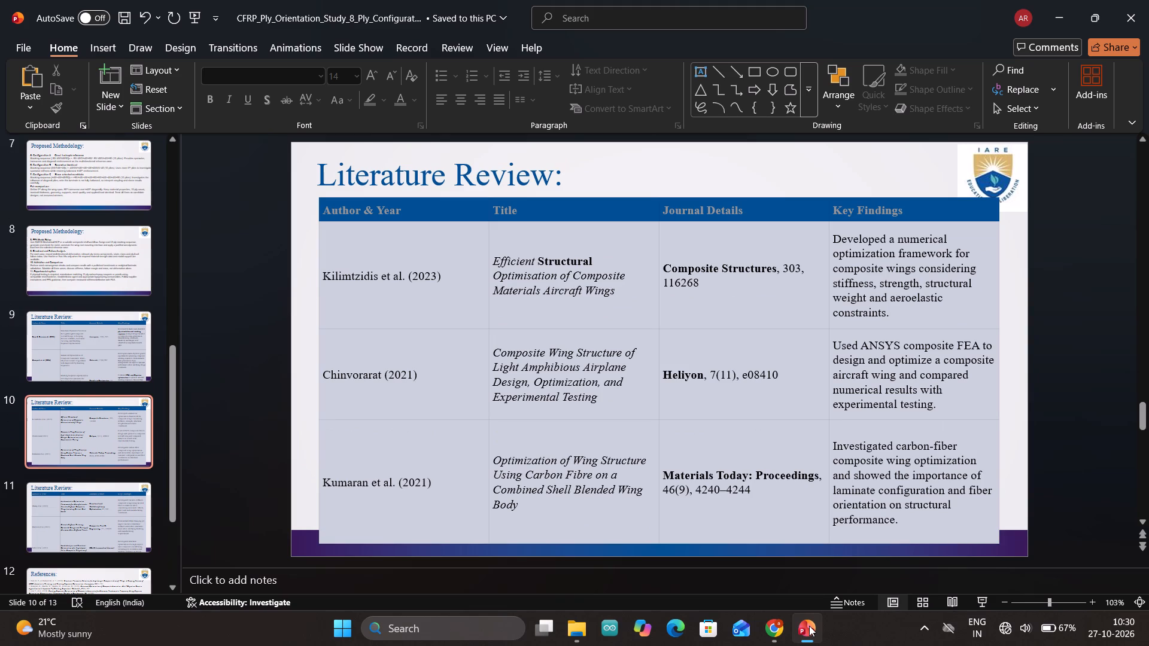
key(Down)
key(Down)
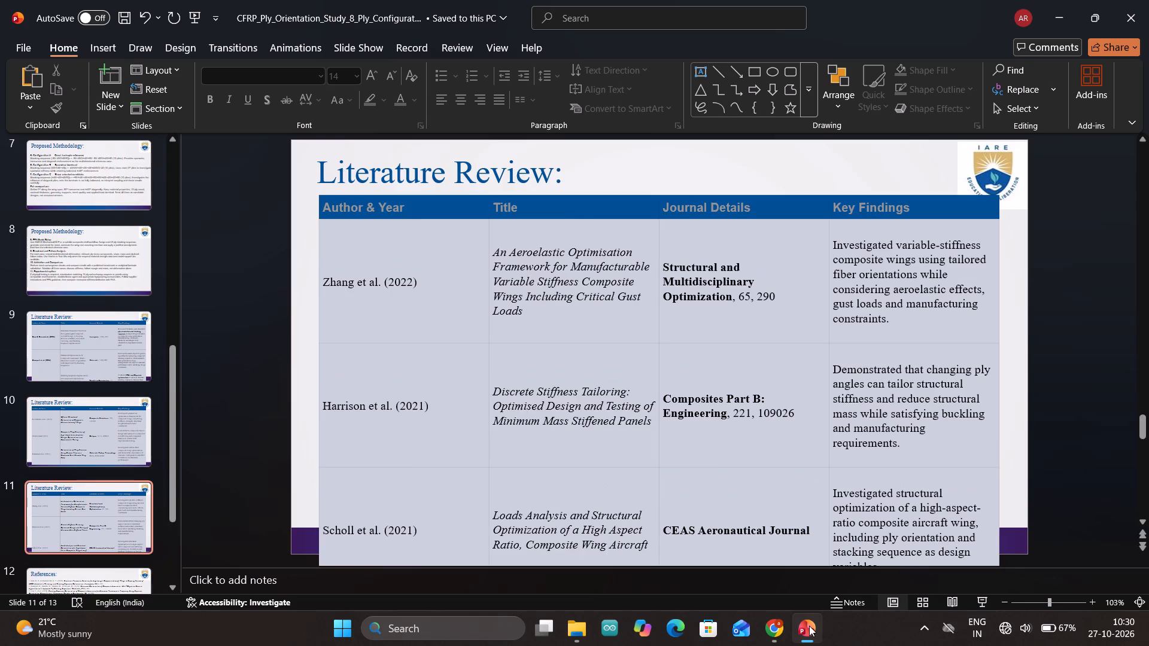
key(Up)
key(Up)
key(Up)
key(Up)
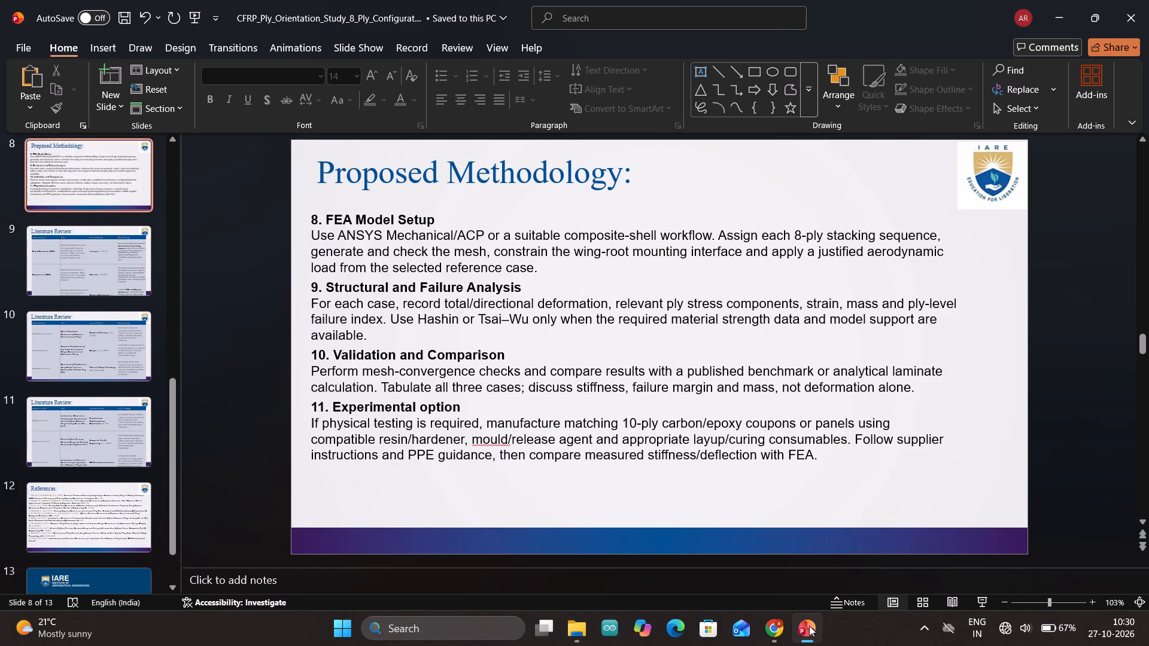
key(Up)
key(Up)
key(Up)
key(Up)
key(Up)
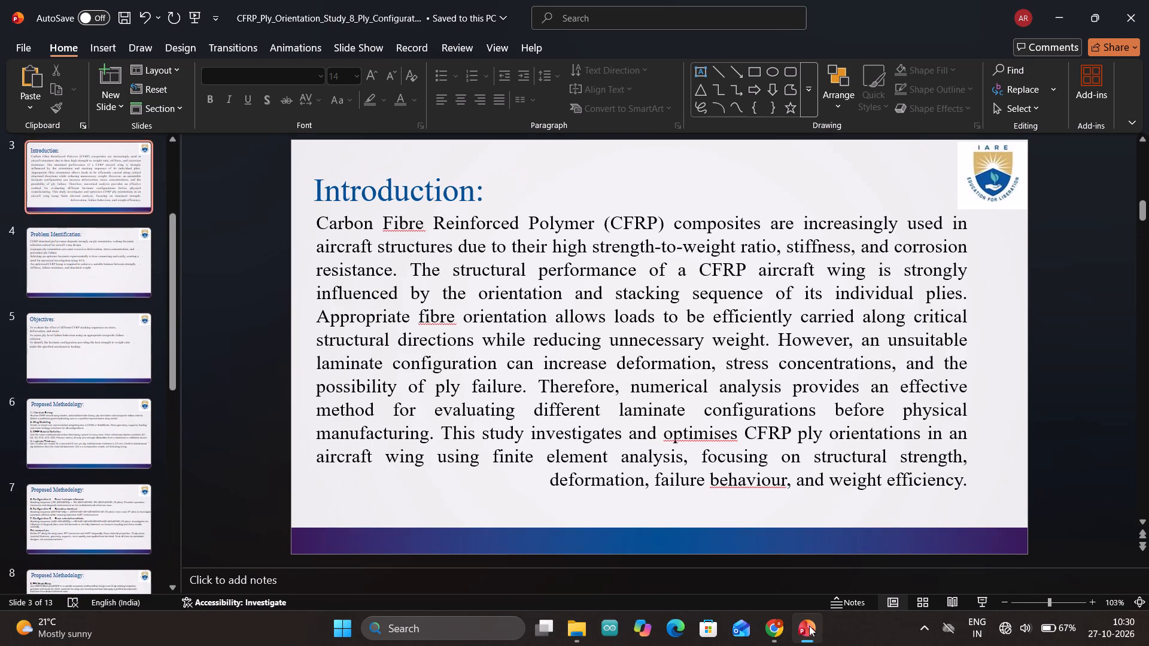
key(Up)
key(Down)
key(Down)
key(Down)
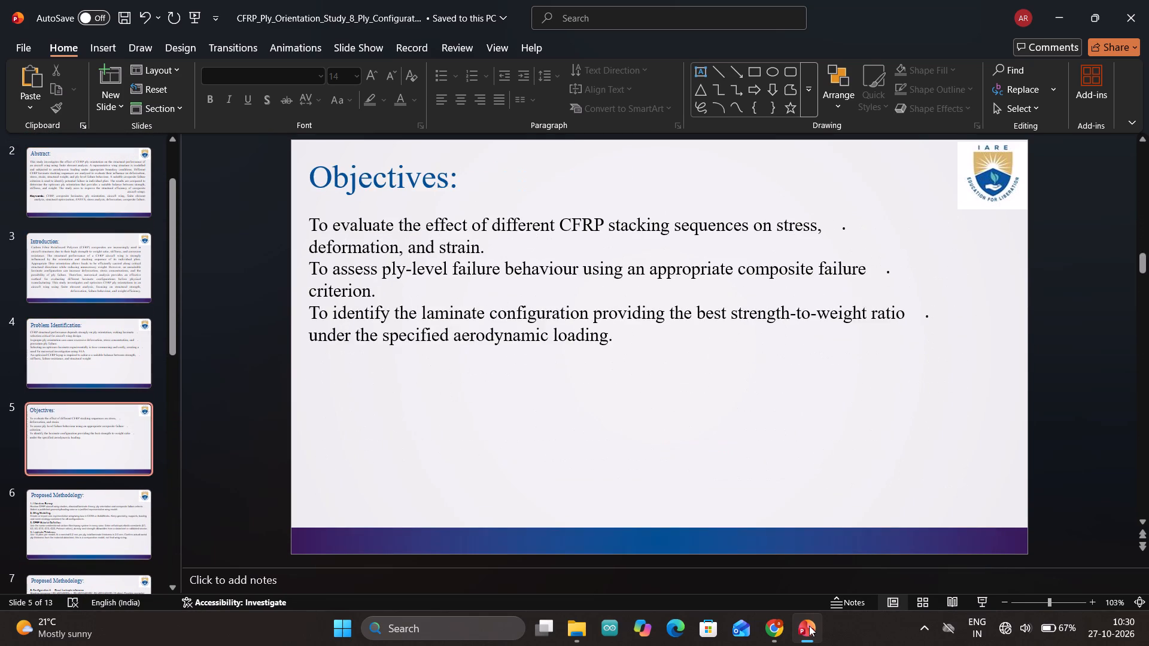
key(Down)
key(Down)
key(Up)
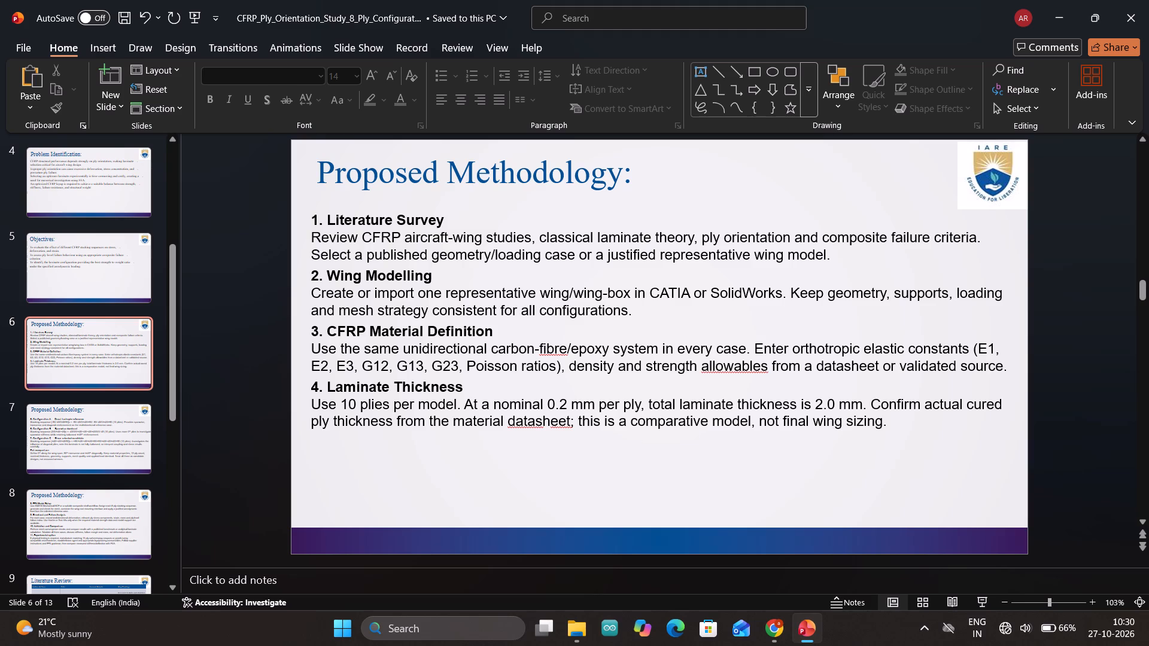
Remove the words "or import" from the Wing Modelling paragraph on the first Proposed Methodology slide.
click(415, 293)
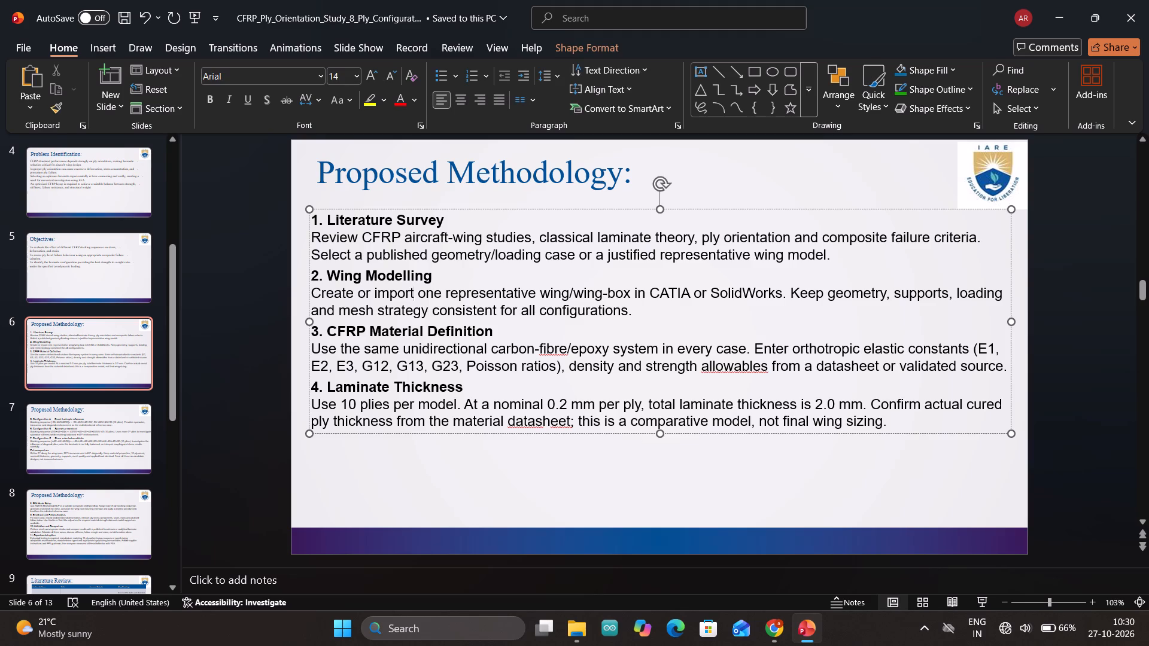
key(BackSpace)
key(BackSpace)
key(BackSpace)
key(BackSpace)
key(BackSpace)
key(BackSpace)
key(BackSpace)
key(BackSpace)
key(BackSpace)
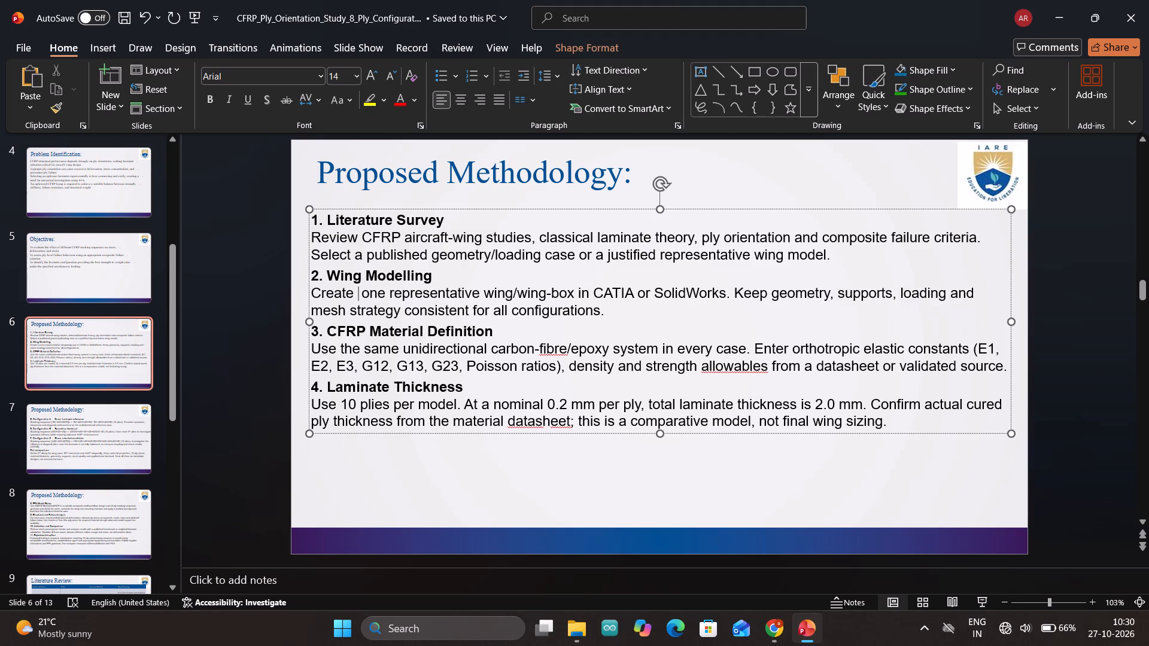
click(620, 320)
click(515, 489)
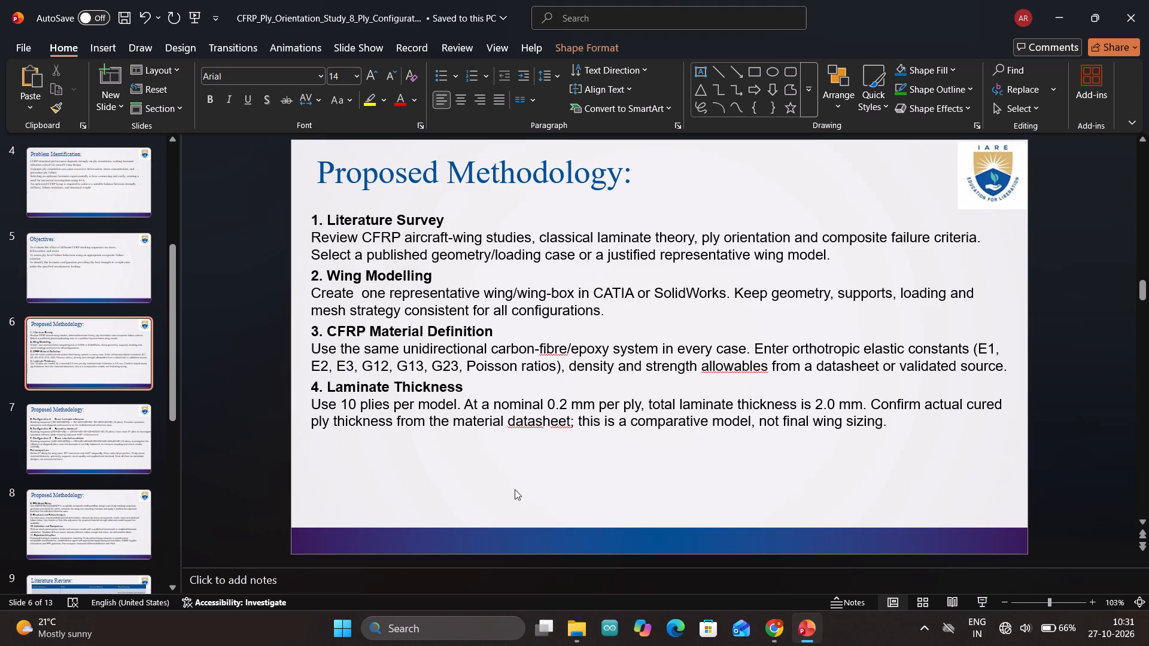
Change the second half of Configuration A's expanded stacking sequence on slide 7 to +90/+45/0/-45/-90.
key(Down)
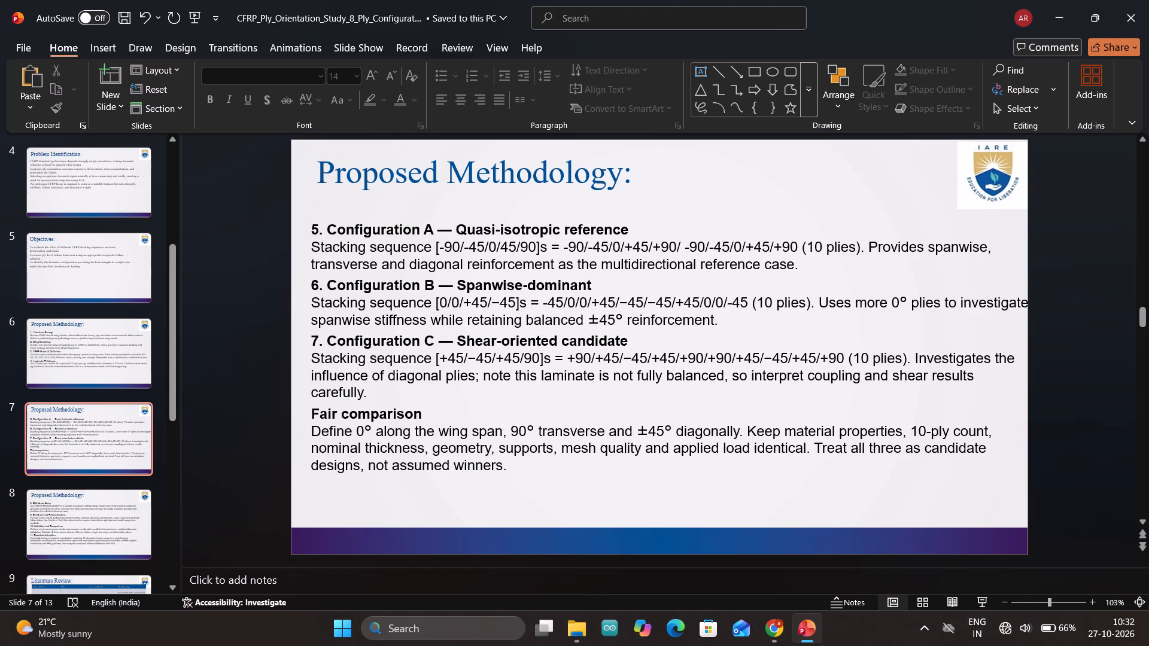
click(692, 246)
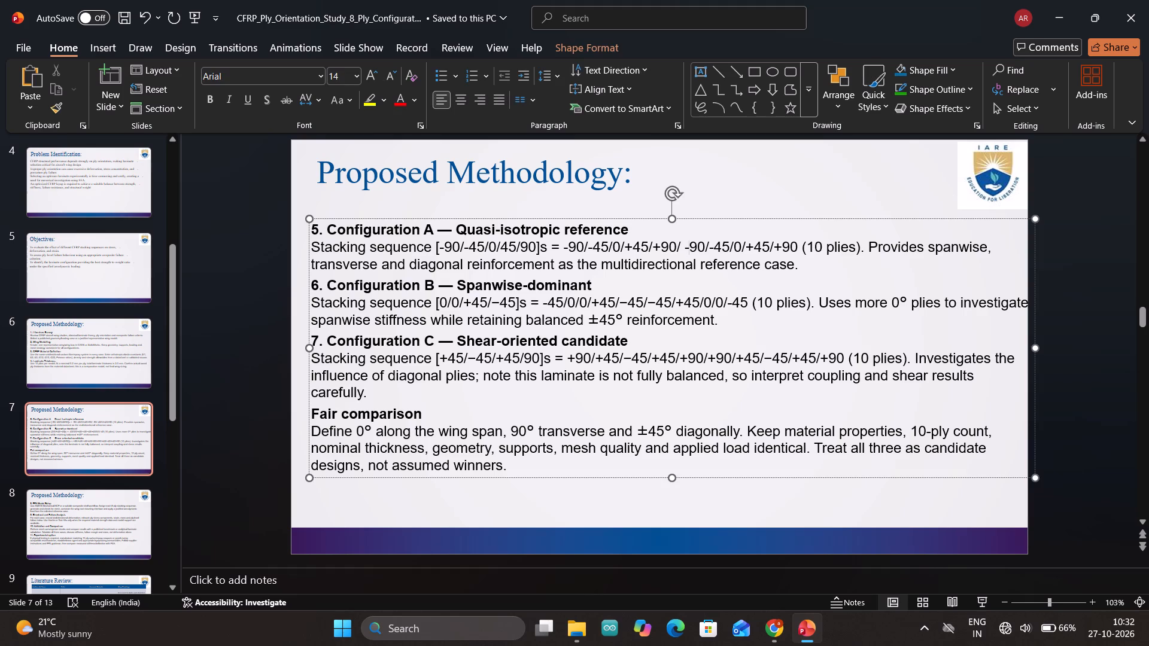
key(BackSpace)
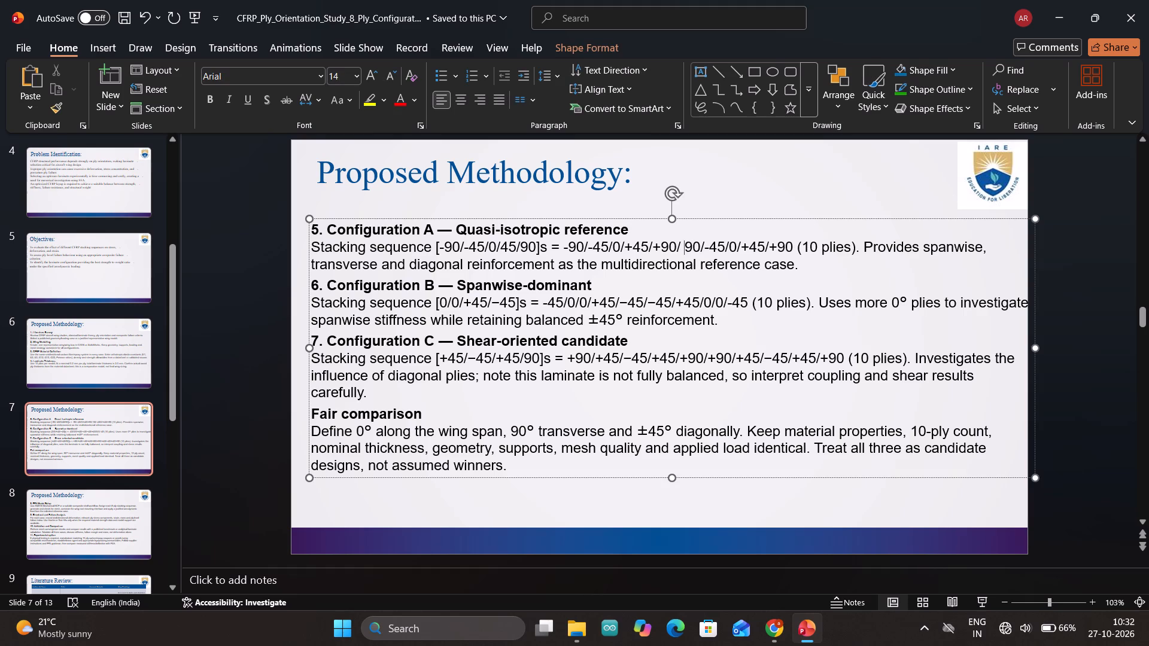
key(shift+plus)
click(719, 245)
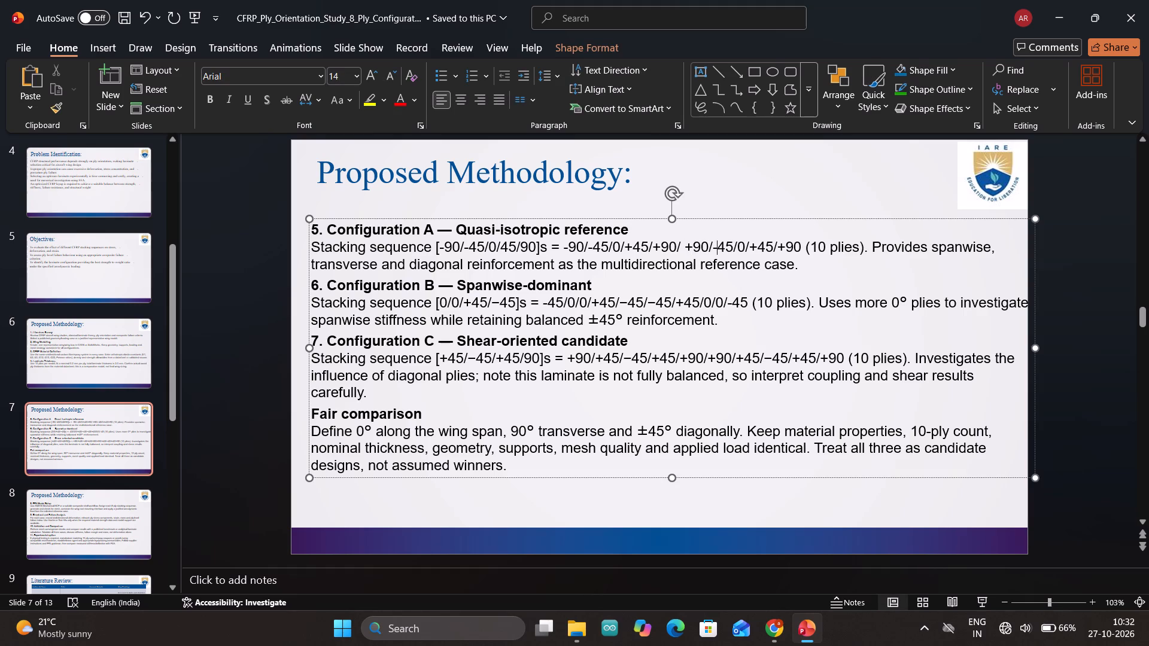
key(BackSpace)
key(shift+plus)
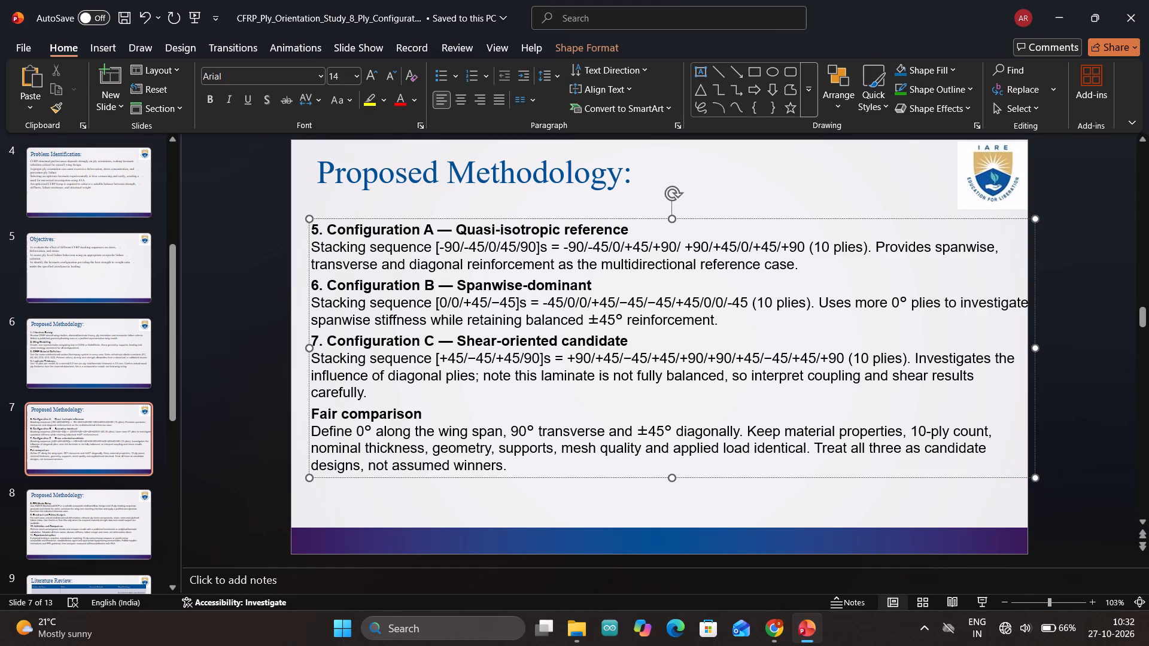
click(758, 247)
key(BackSpace)
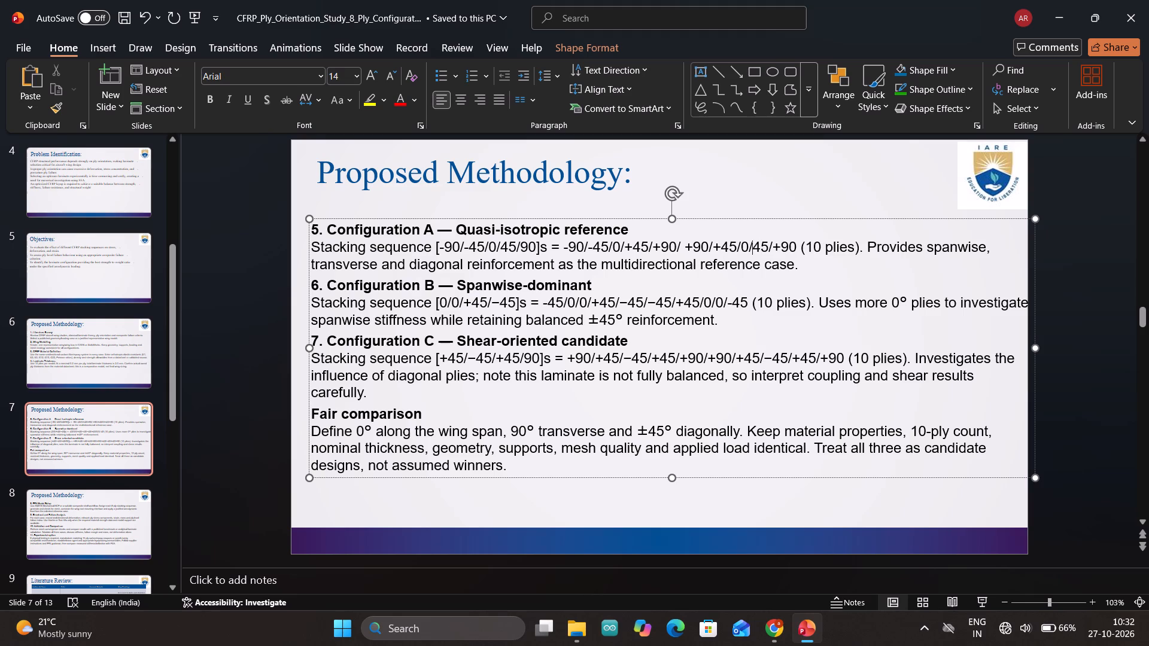
key(minus)
click(787, 245)
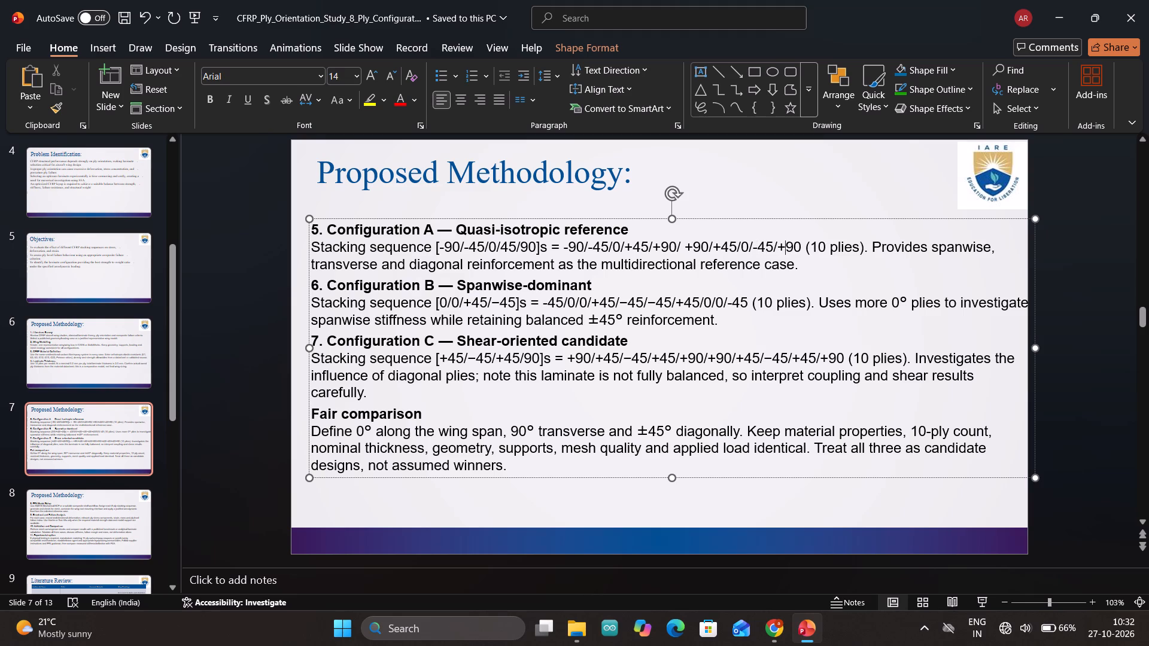
key(BackSpace)
key(minus)
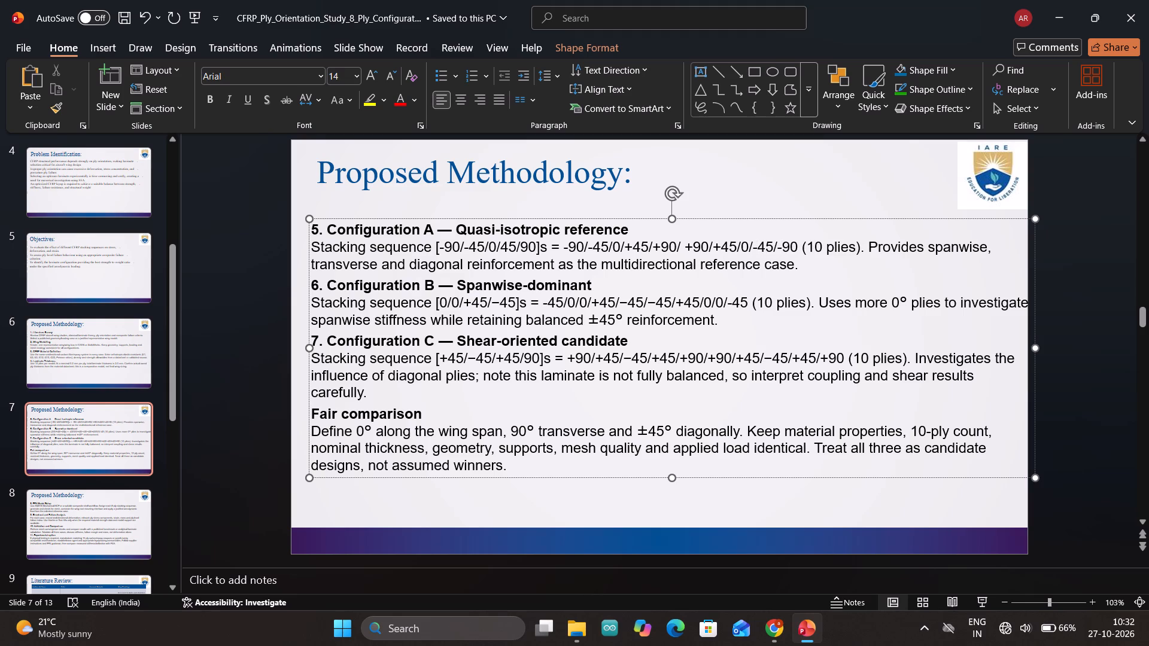
Leave the configurations text and go back through the preceding slides to the Introduction.
click(794, 393)
key(Up)
key(Up)
key(Up)
click(242, 464)
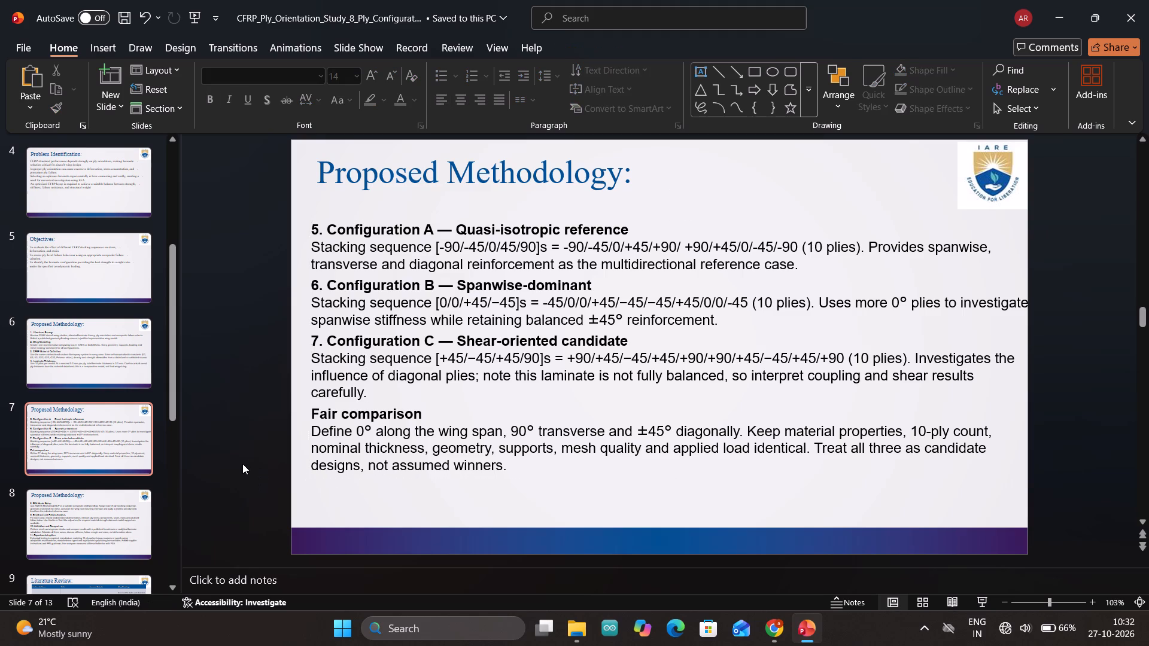
key(Up)
key(Up)
key(Up)
key(Up)
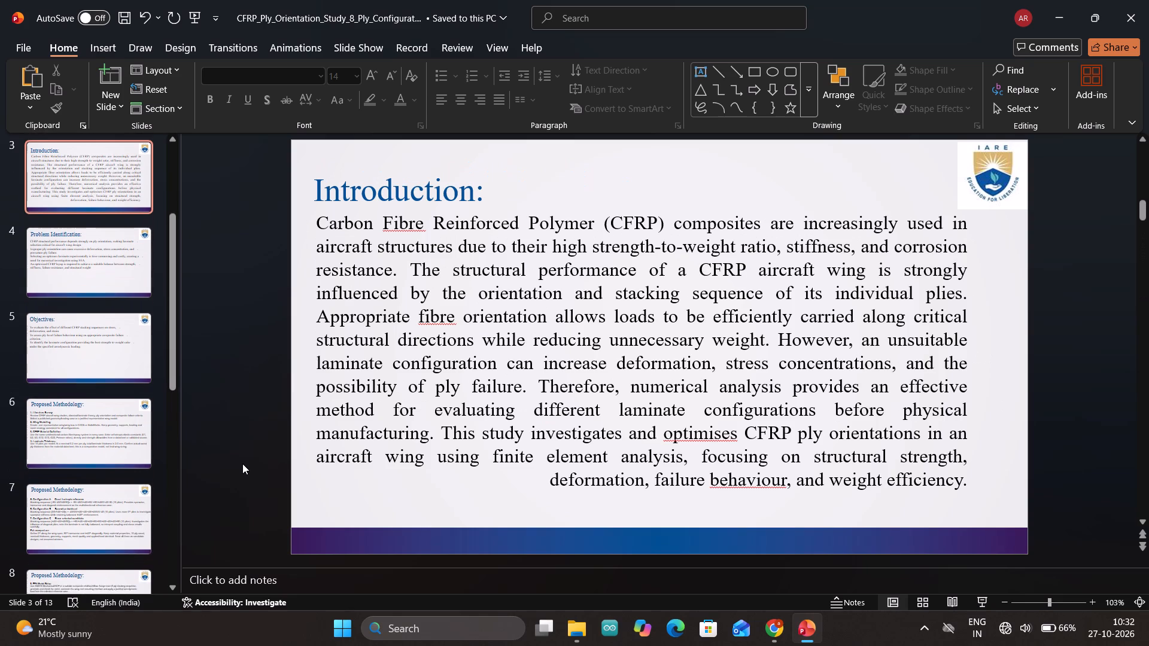
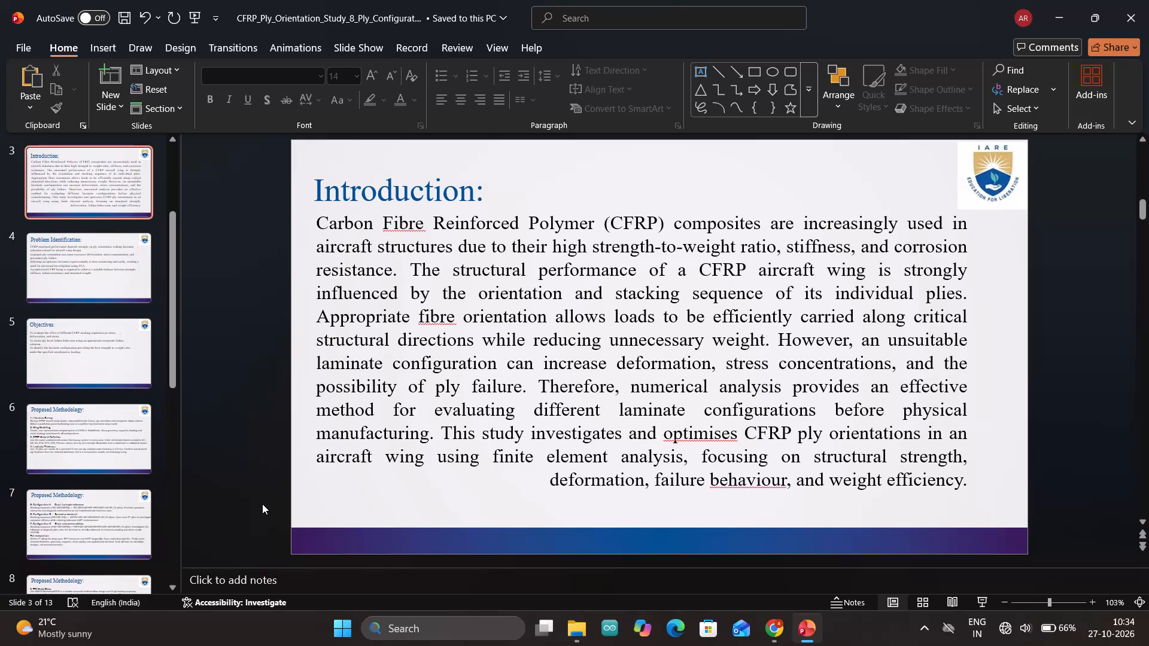
View the Problem Identification slide and go back through the Introduction and Abstract to the title slide.
key(Down)
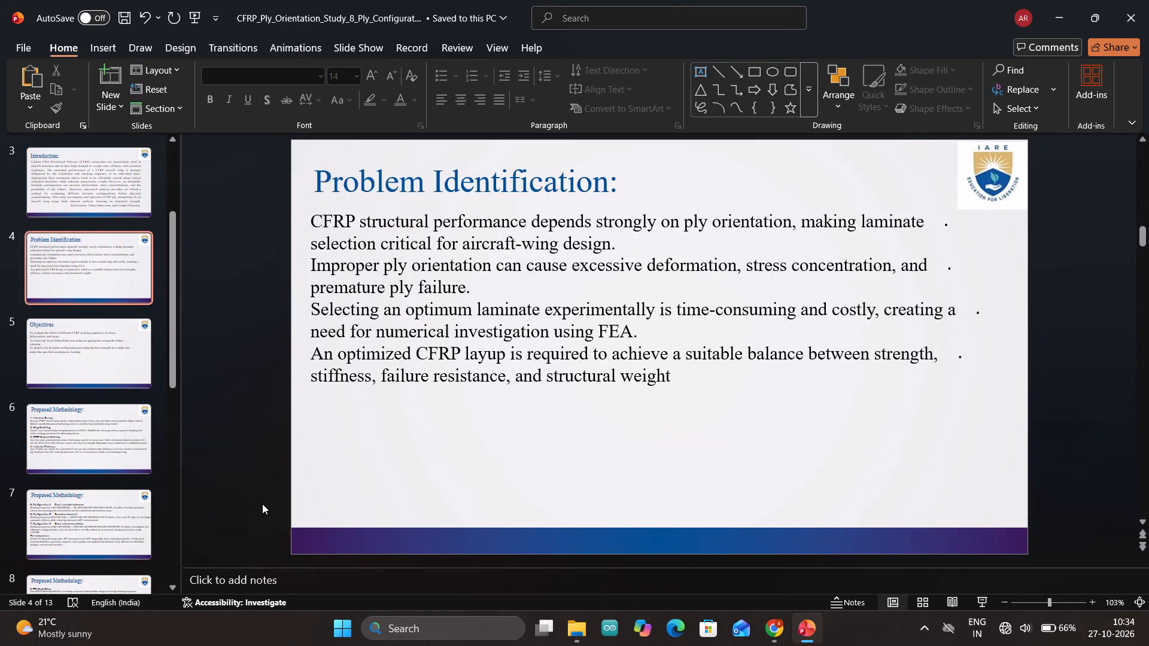
key(Up)
key(Up)
key(Up)
key(Up)
key(Up)
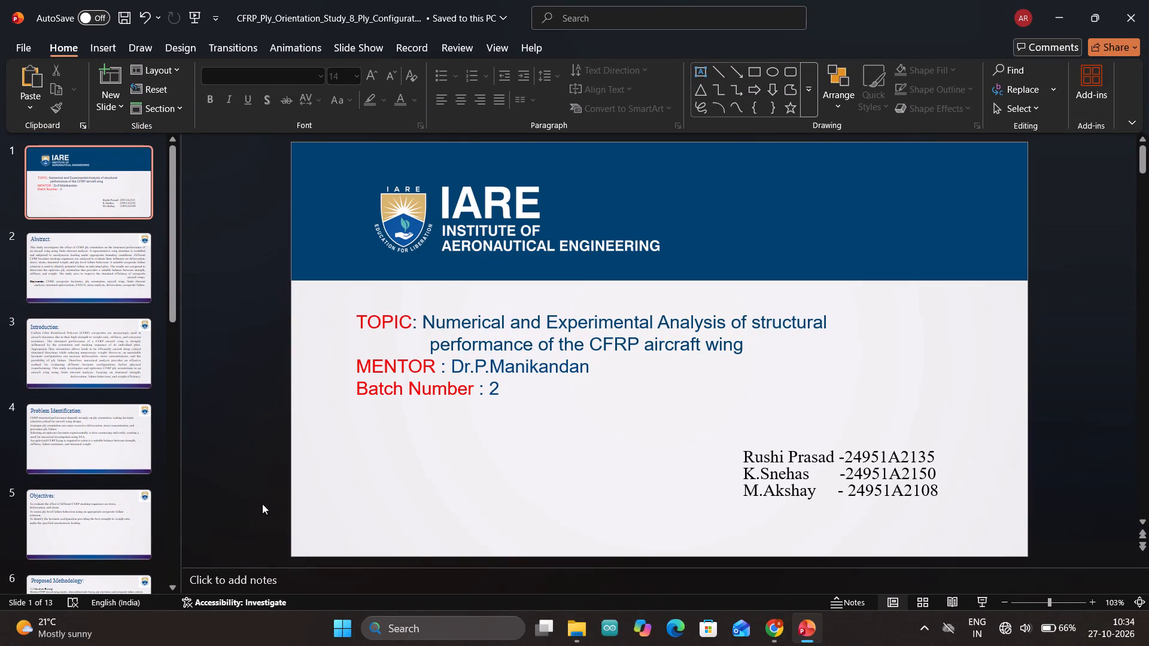
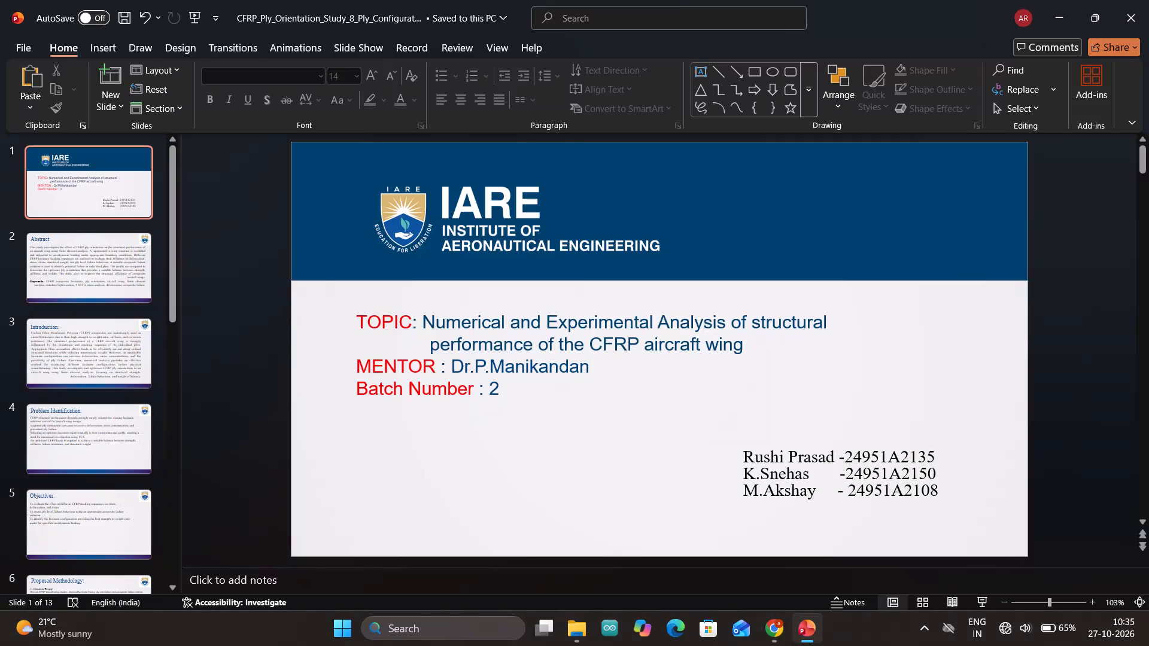
Delete the mentor's name after the MENTOR label on the title slide, keeping the label and colon.
click(598, 367)
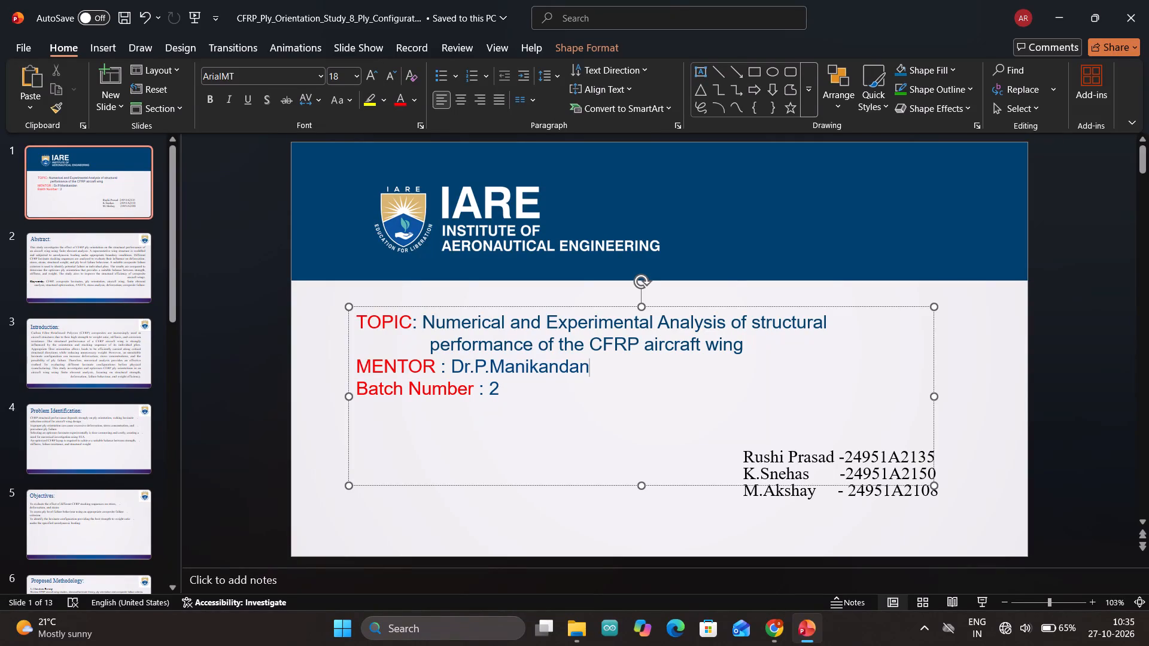
key(BackSpace)
key(BackSpace)
key(BackSpace)
key(BackSpace)
key(BackSpace)
key(BackSpace)
key(BackSpace)
key(BackSpace)
key(BackSpace)
key(BackSpace)
key(BackSpace)
key(BackSpace)
key(BackSpace)
key(BackSpace)
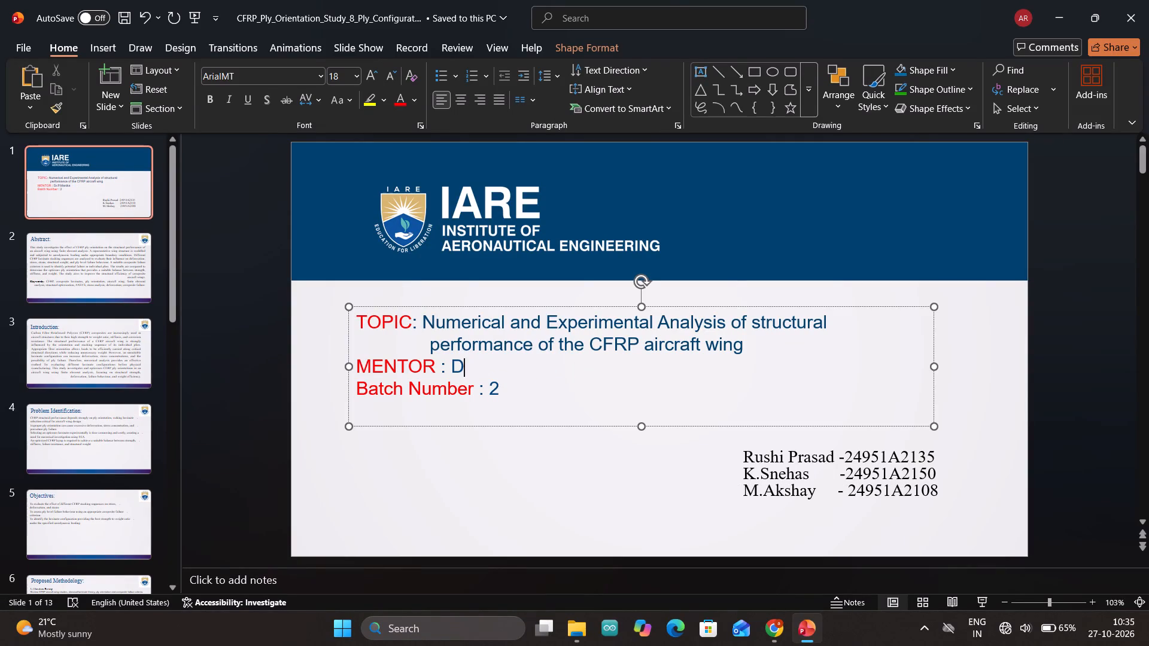
key(BackSpace)
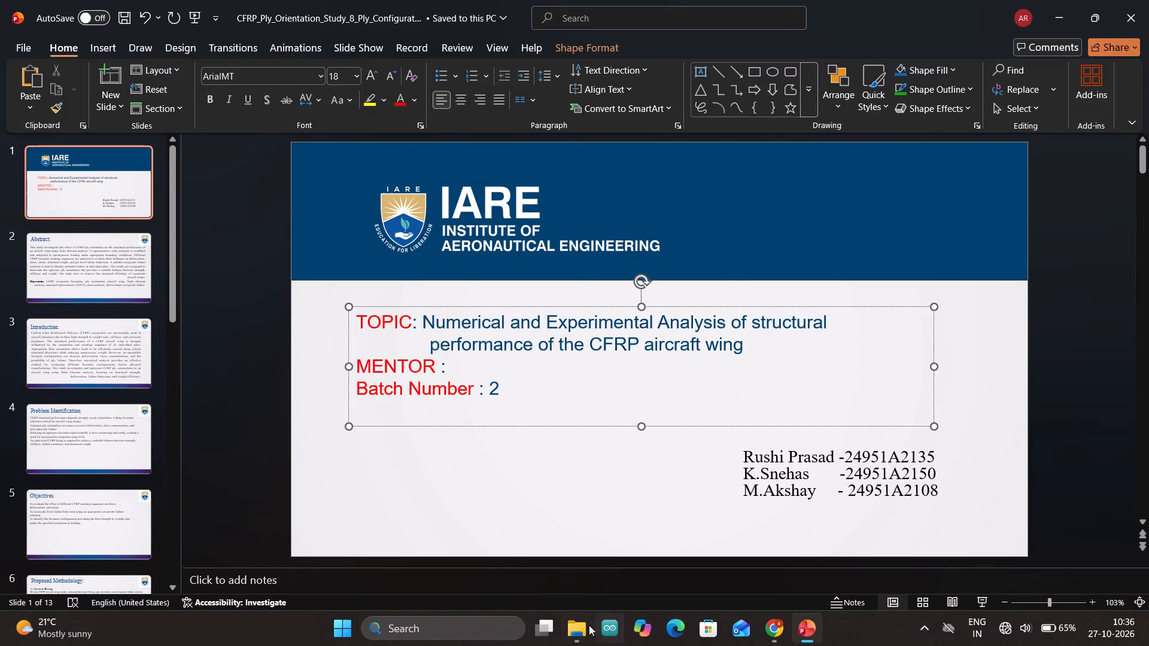
Open the Major ppt presentation from the Downloads folder, copy the mentor's name from its title slide, and close it.
click(581, 624)
scroll(336, 372, down, 1)
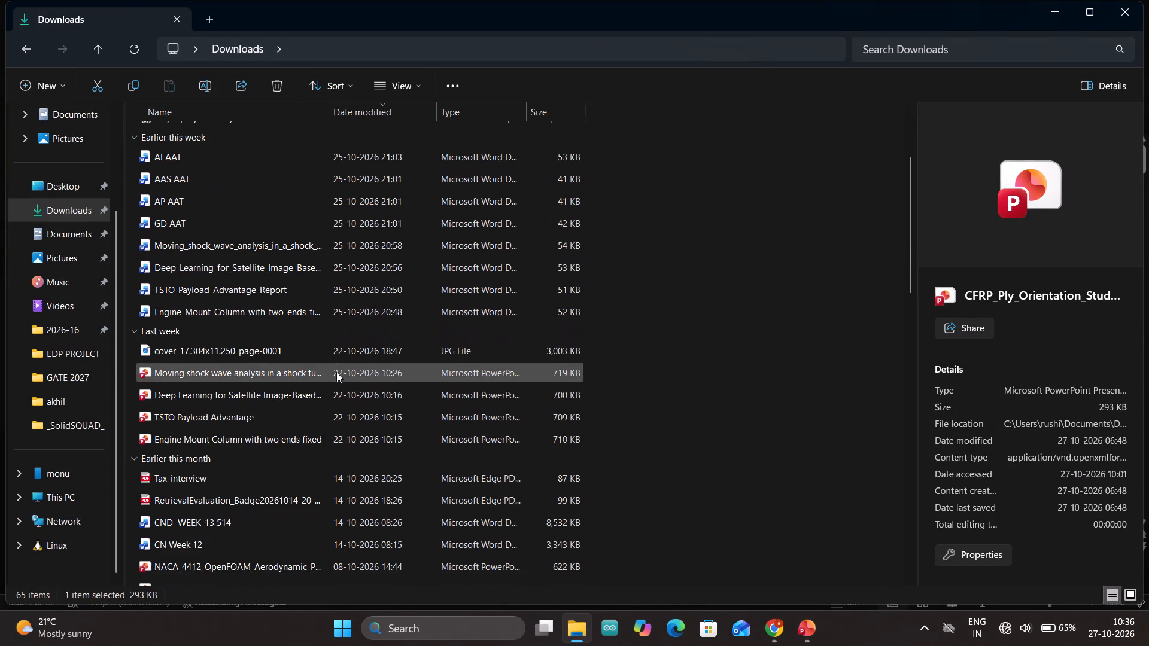
scroll(190, 431, down, 1)
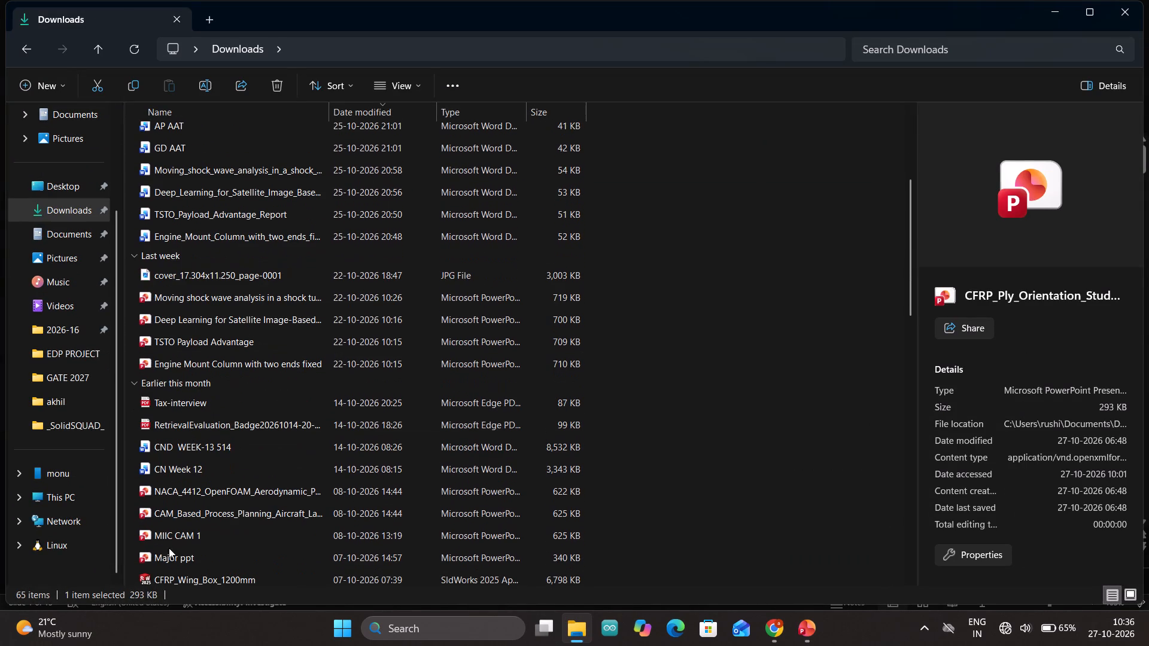
double_click(176, 557)
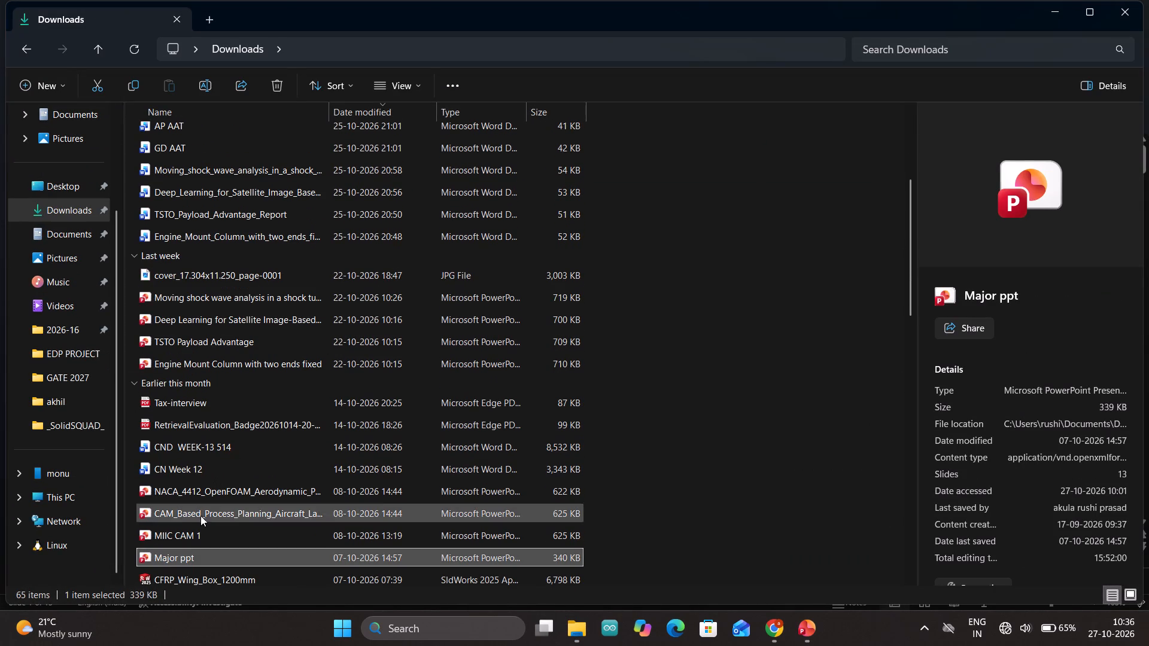
double_click(177, 556)
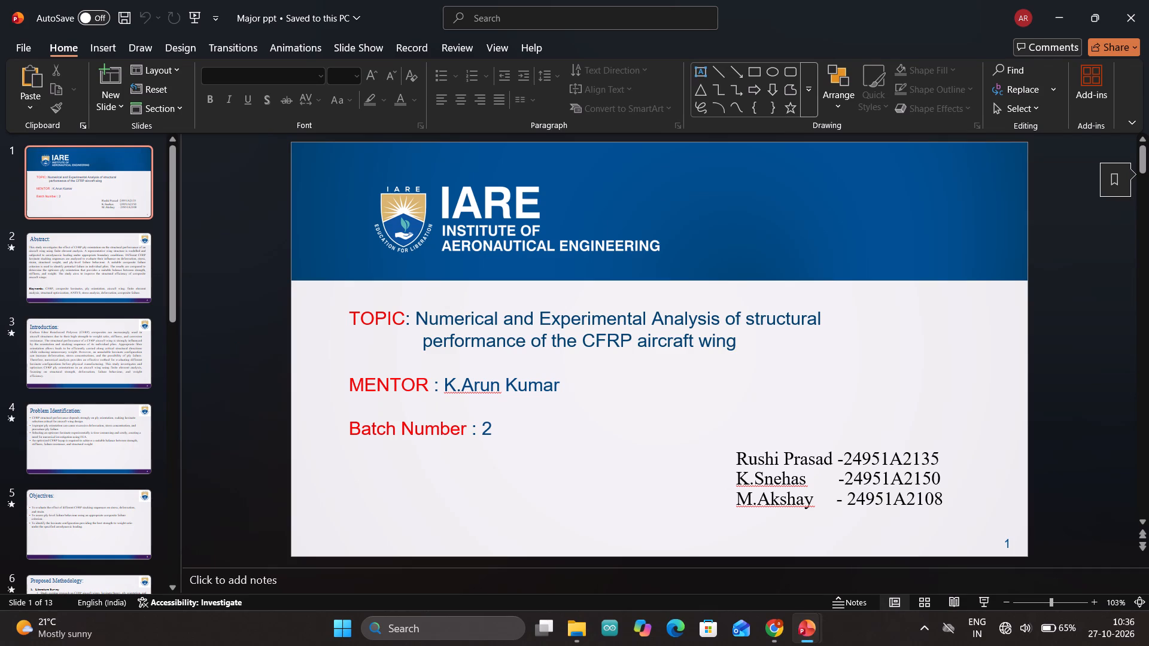
drag(568, 385, 445, 377)
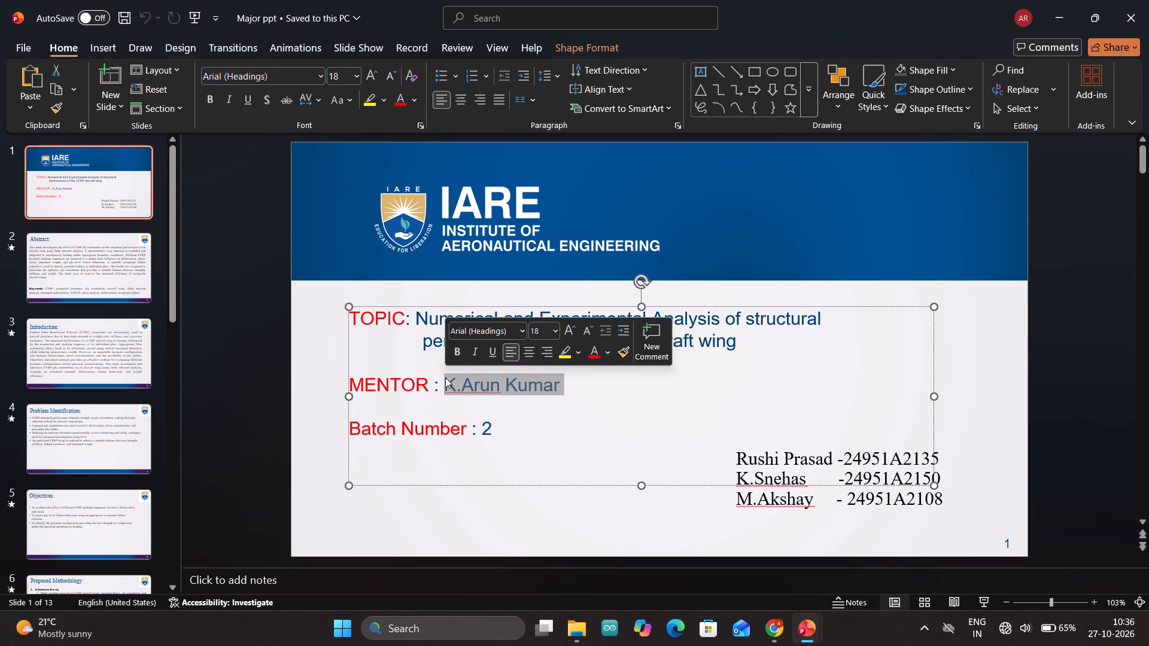
key(ctrl+c)
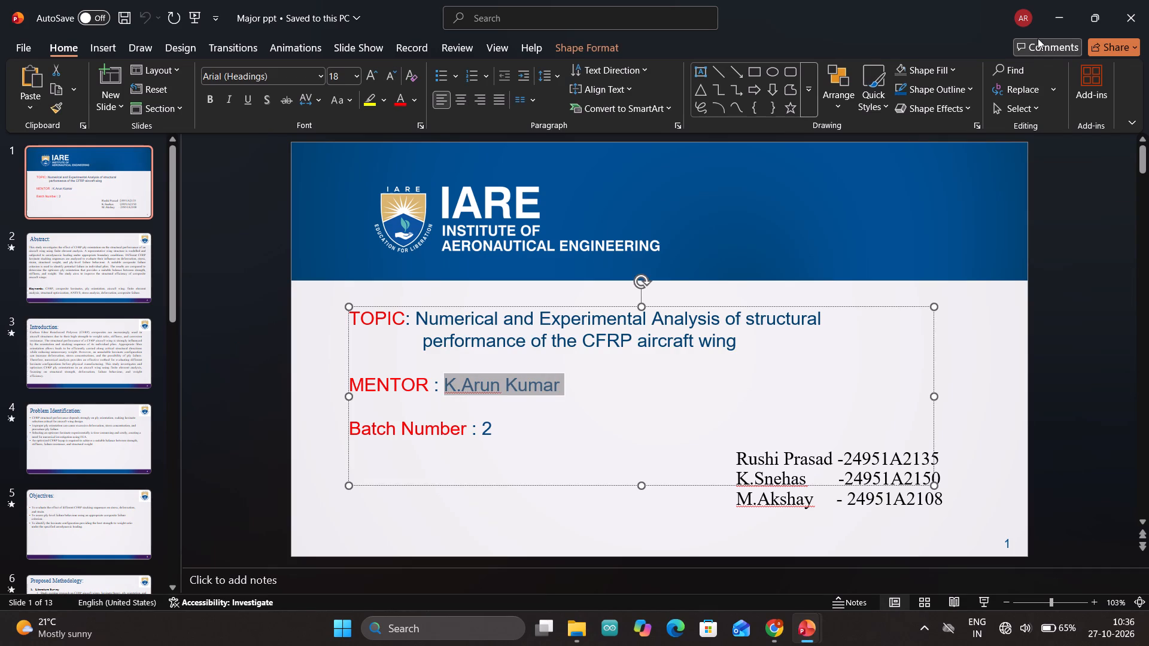
click(1127, 29)
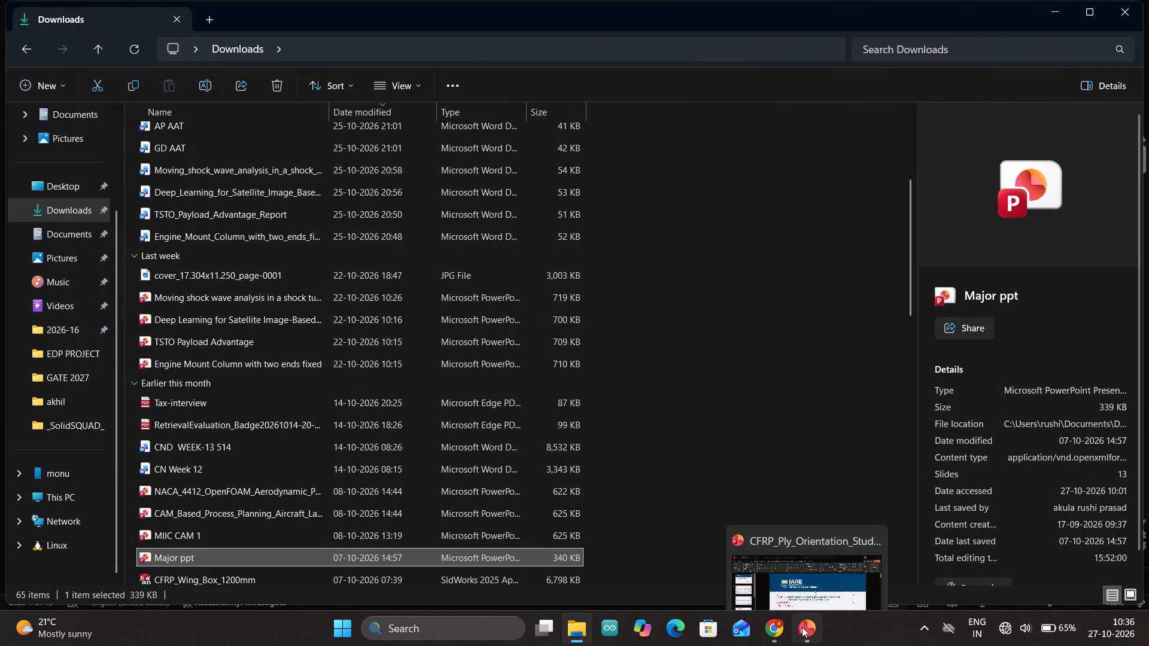
Paste the copied mentor's name after the MENTOR label in the CFRP ply orientation deck, without the extra blank line.
click(799, 565)
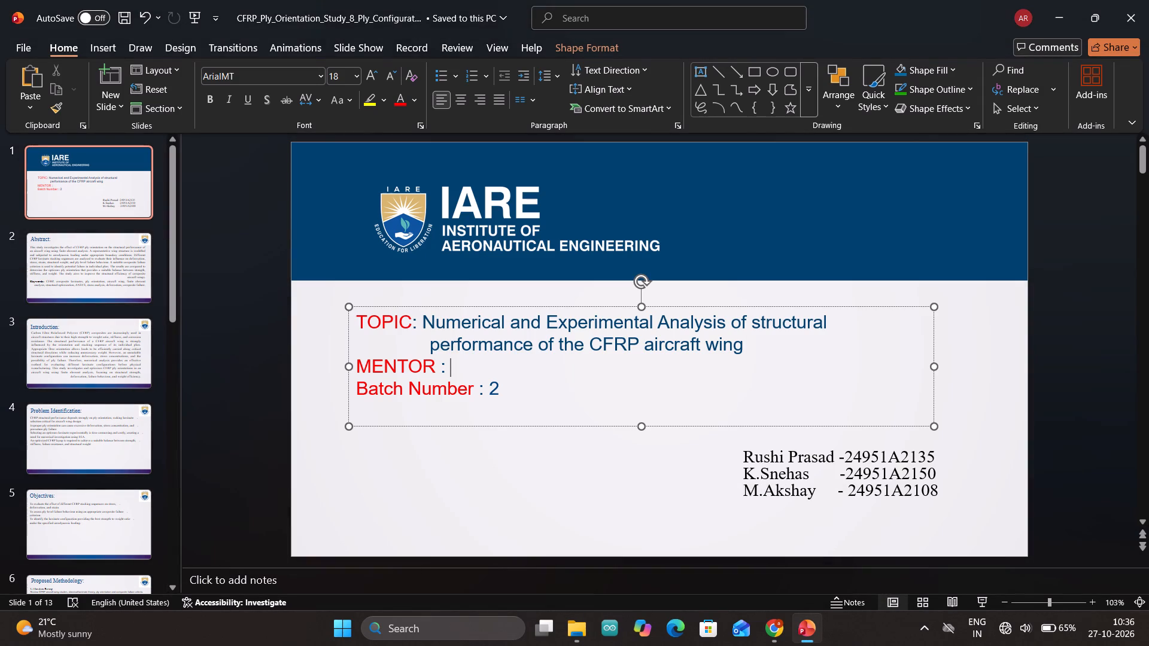
key(ctrl+v)
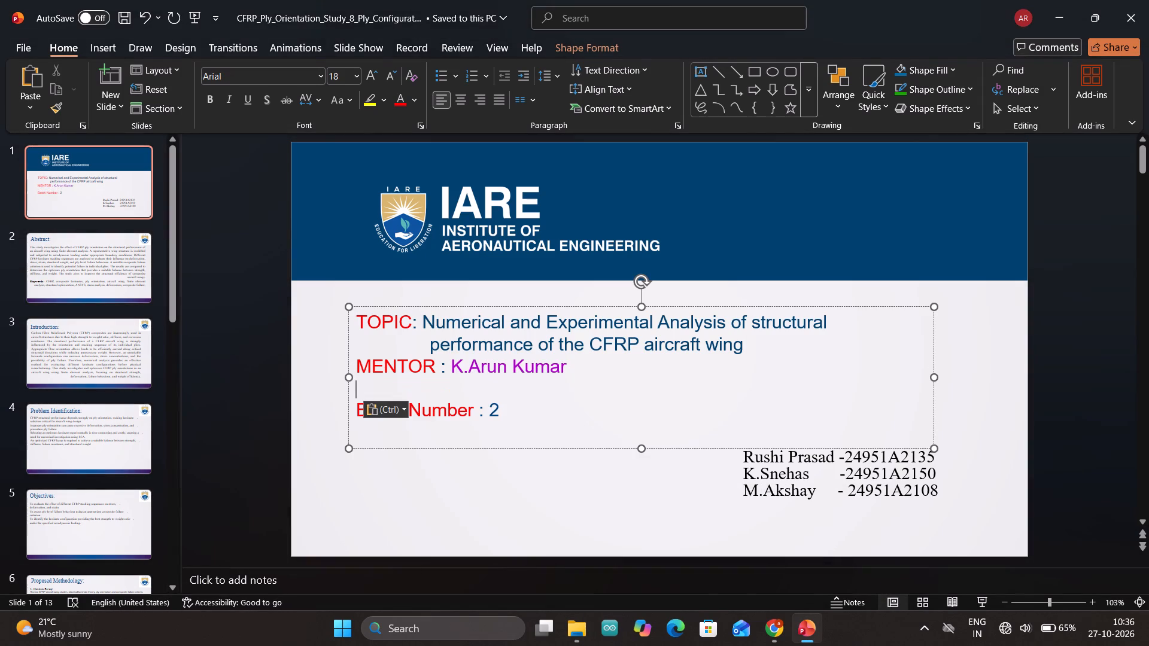
key(BackSpace)
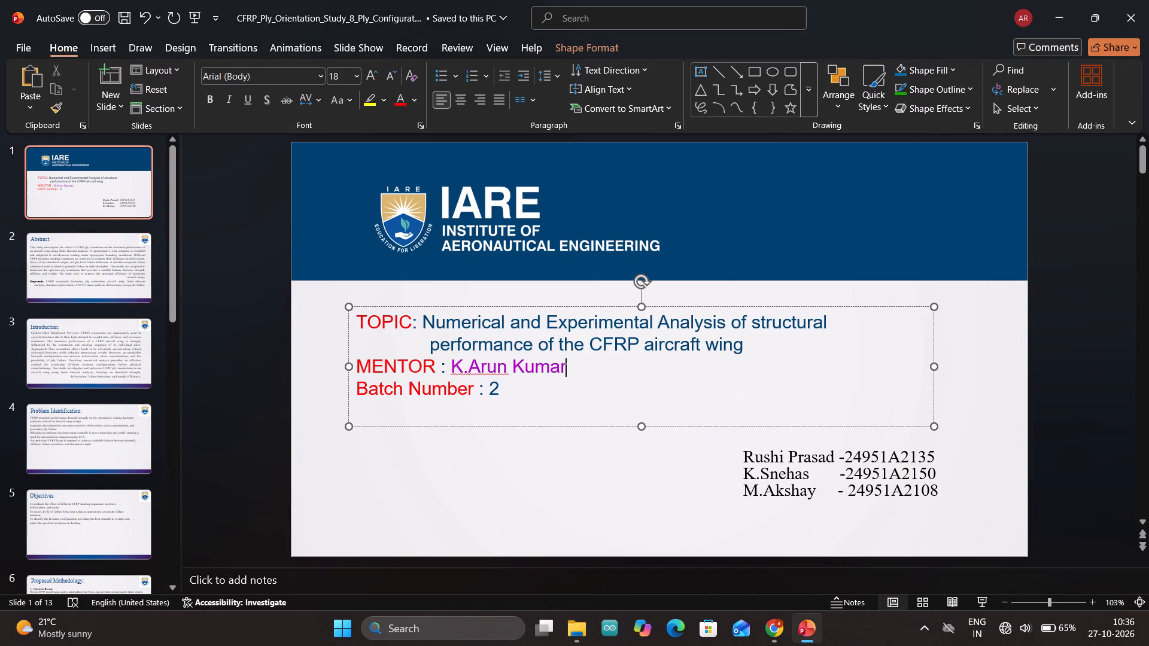
Recolor the pasted mentor's name in standard dark blue to match the other title slide text.
drag(566, 365, 476, 367)
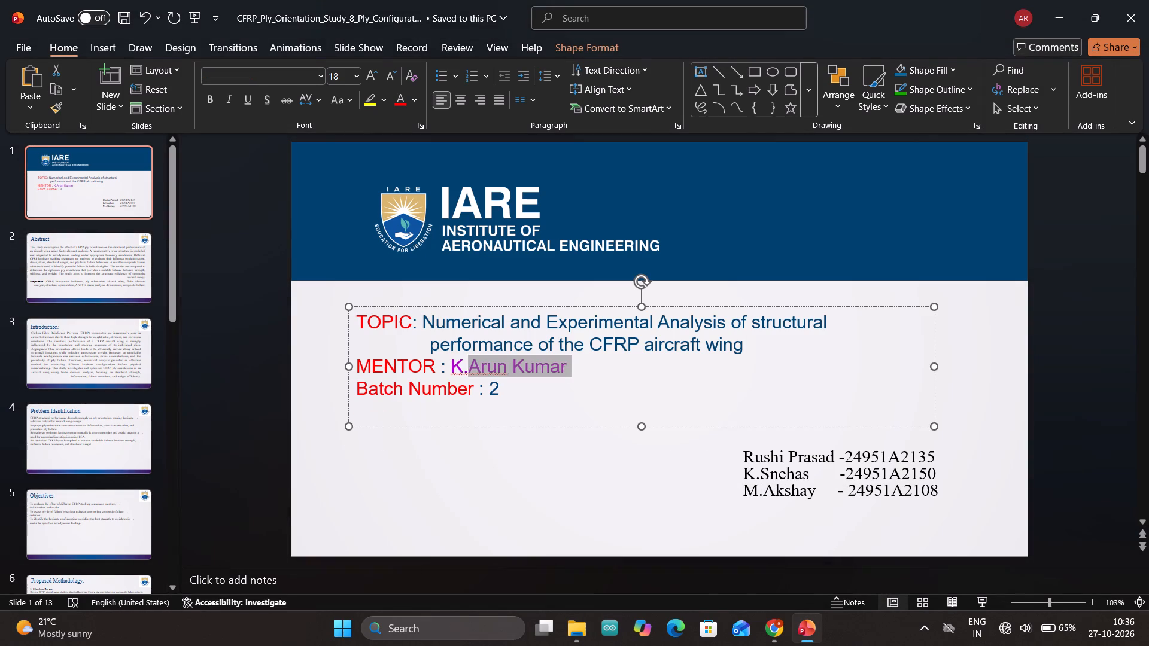
drag(476, 367, 454, 365)
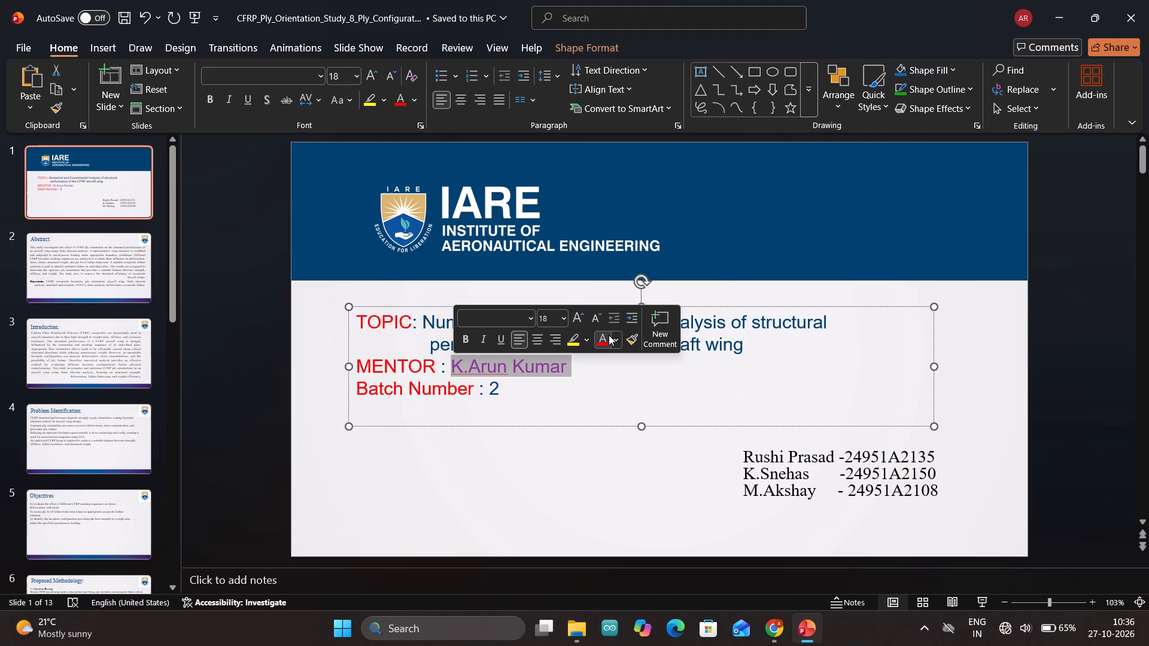
click(614, 334)
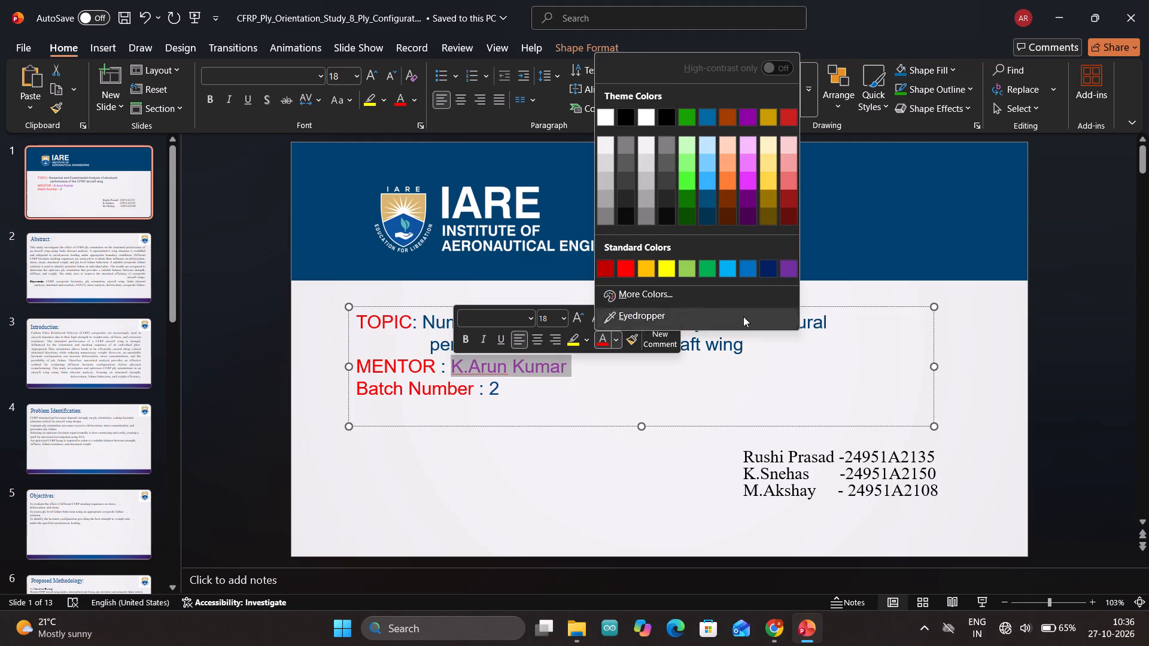
click(744, 269)
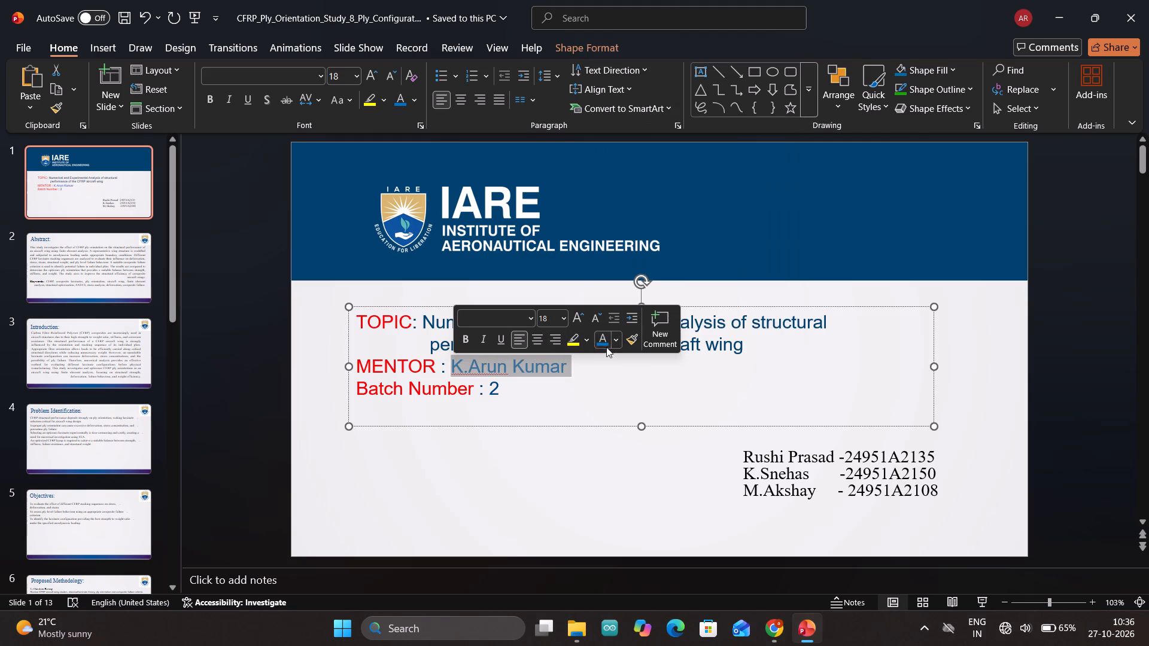
click(616, 339)
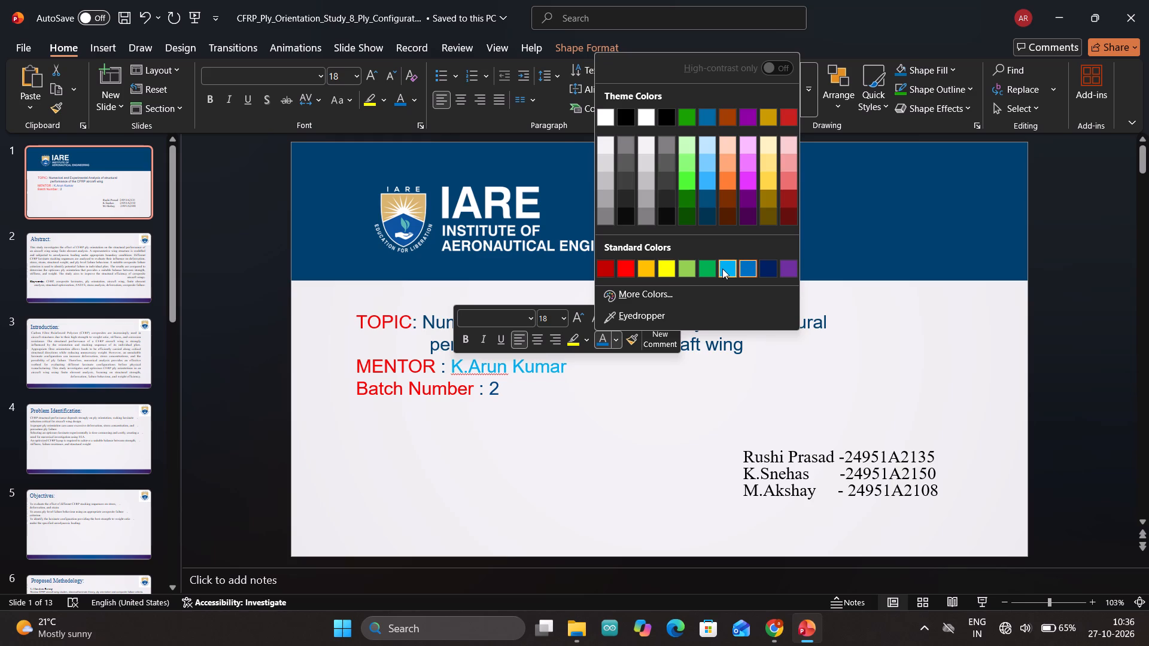
click(774, 267)
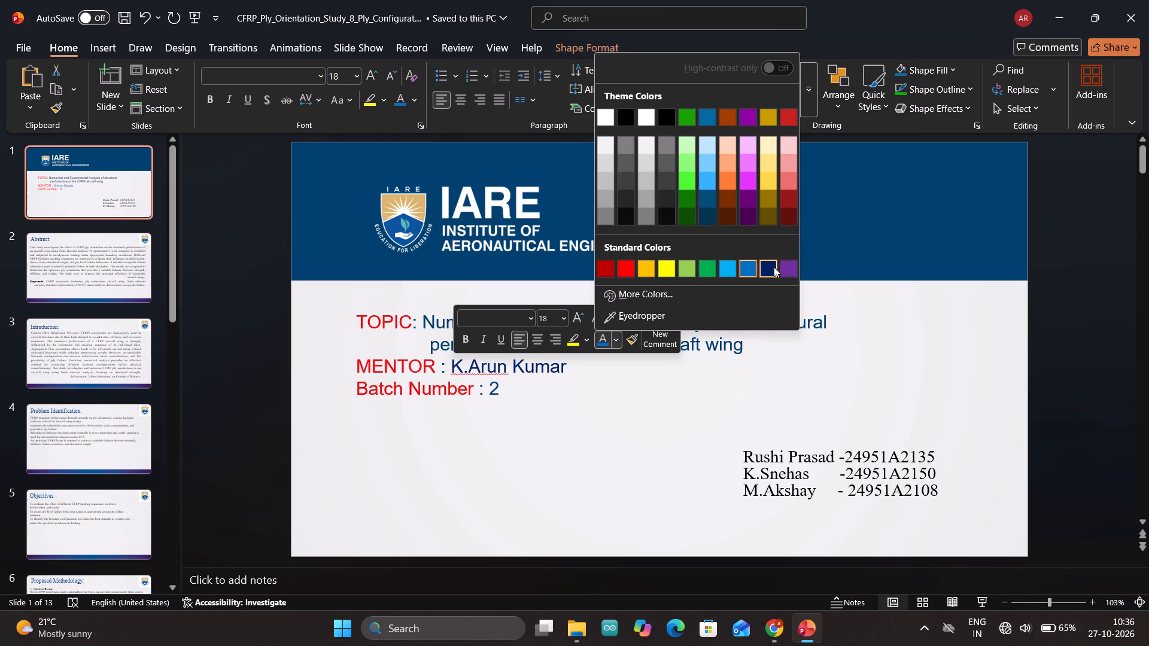
click(654, 379)
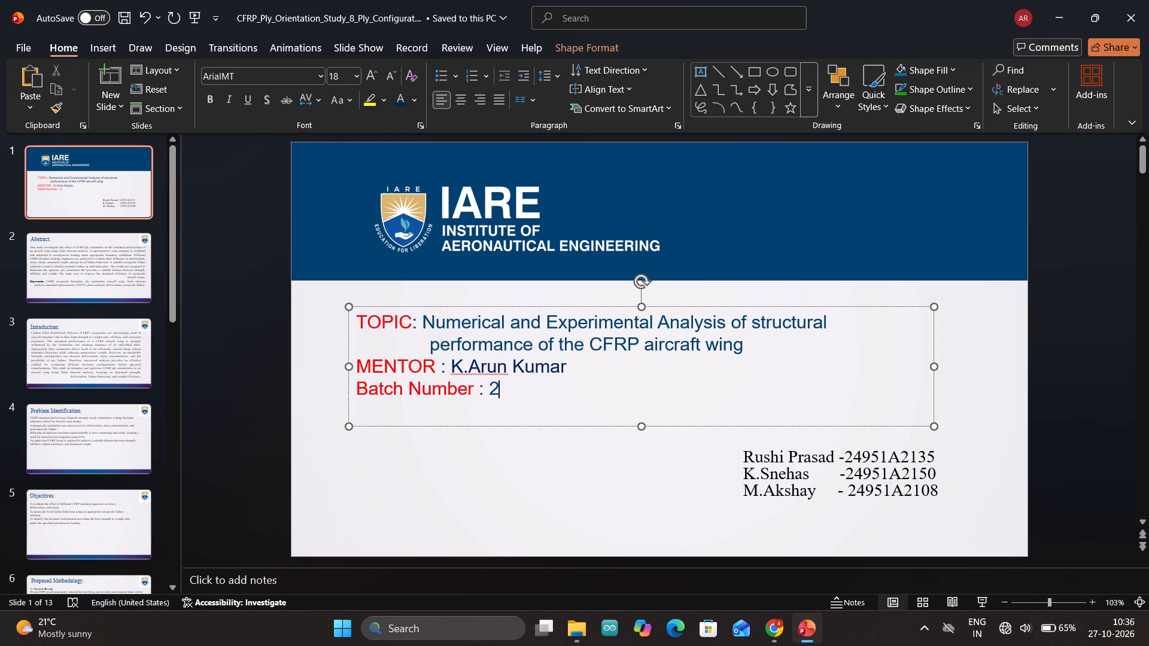
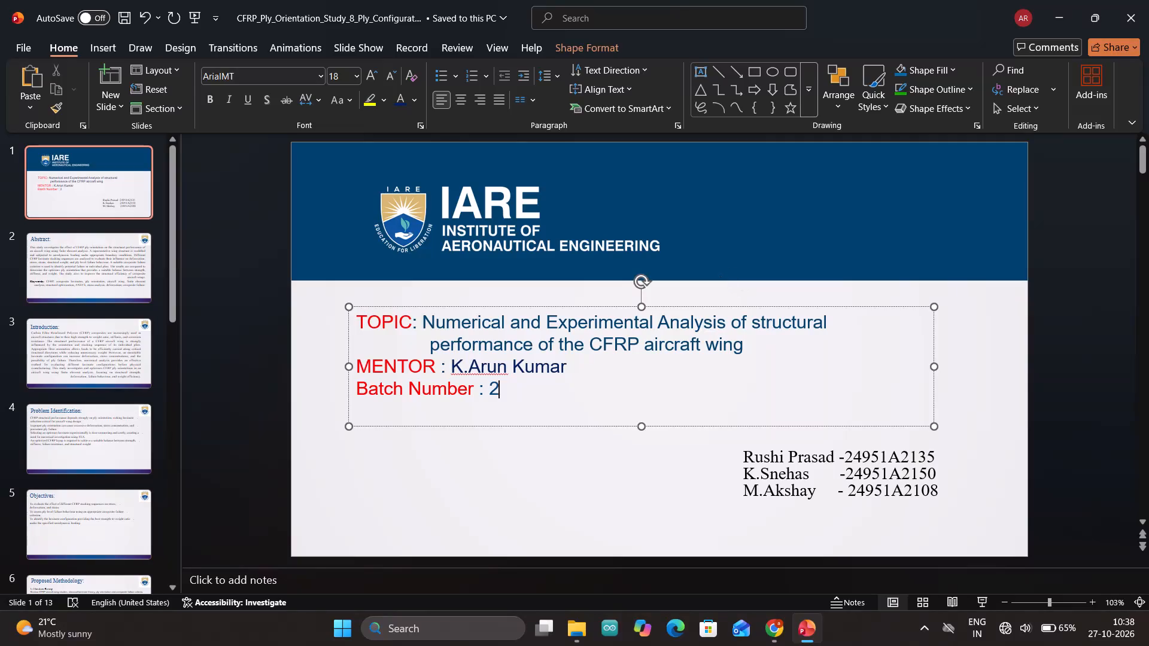
Deselect the title text and look through the deck's slides up to slide 11, past the Literature Review, returning to the title slide.
click(504, 470)
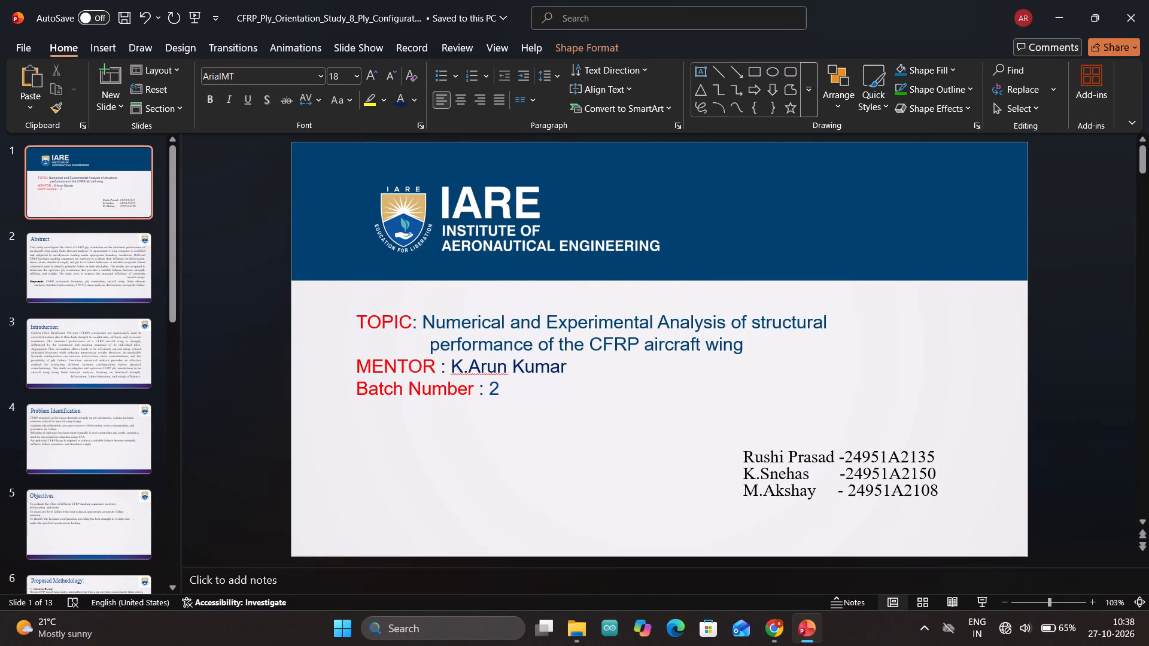
key(Down)
key(Down)
key(Down)
key(Down)
key(Down)
key(Down)
key(Down)
key(Down)
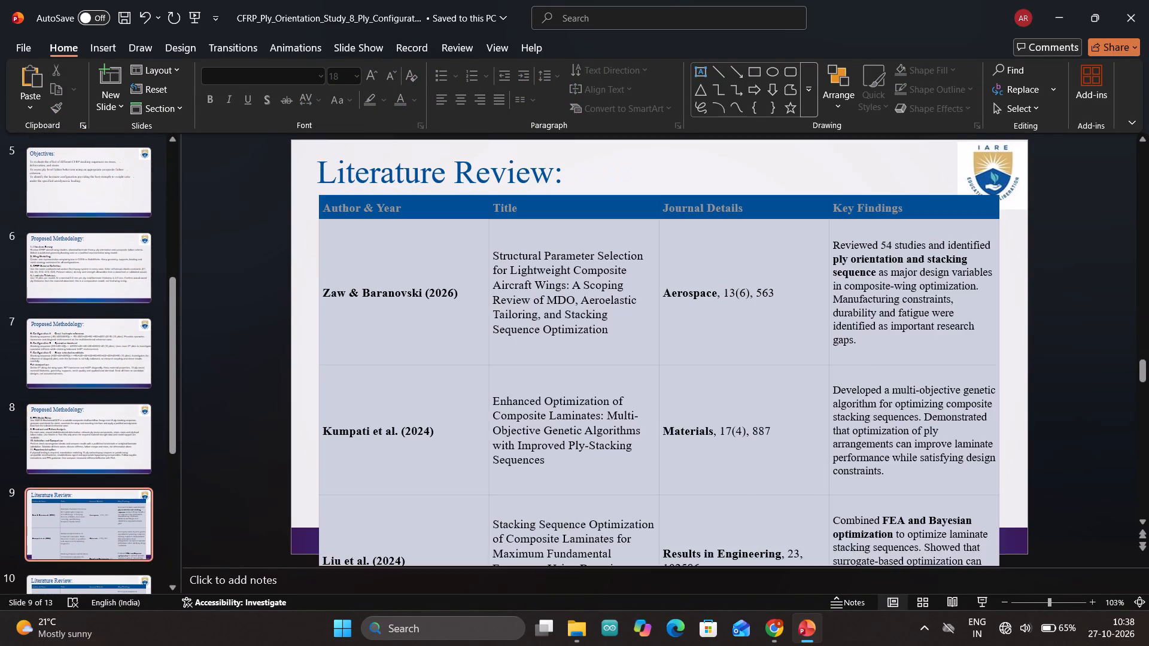
key(Down)
key(Down)
key(Up)
key(Up)
key(Up)
key(Up)
key(Up)
key(Up)
key(Up)
key(Up)
key(Up)
key(Up)
key(Up)
key(Up)
key(Up)
key(Up)
key(Up)
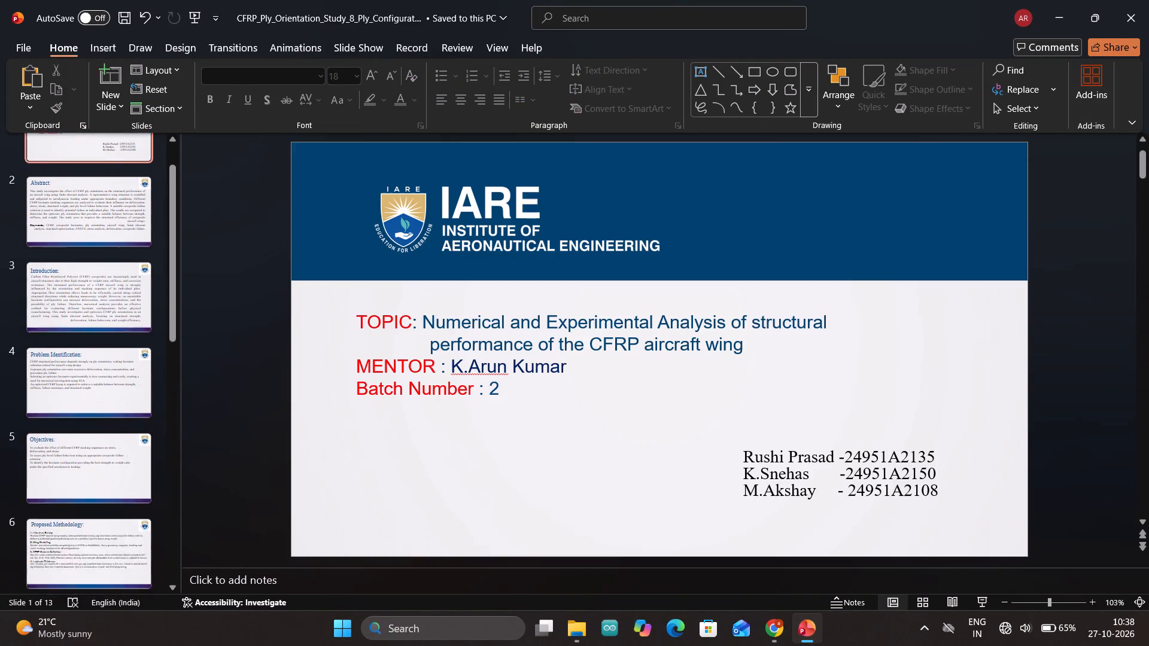
Minimize the CFRP ply orientation presentation window.
click(1060, 17)
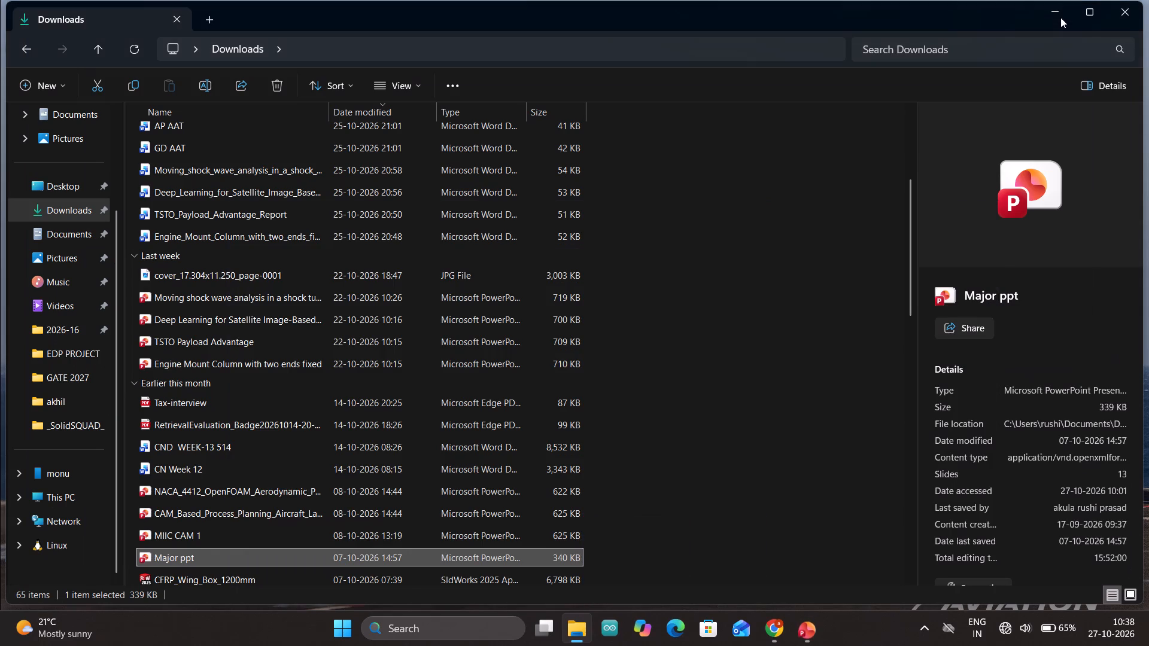